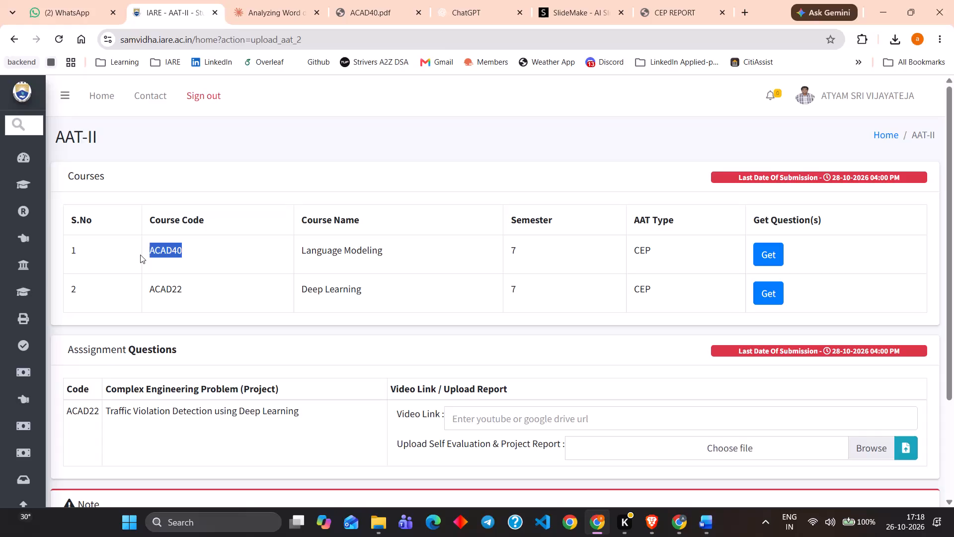
Switch to the LM_AAT_1 Word report and replace the cover page's course-code placeholder XXXXXX with the copied code ACAD40.
key("alt+Tab")
scroll(514, 415, "down", 5)
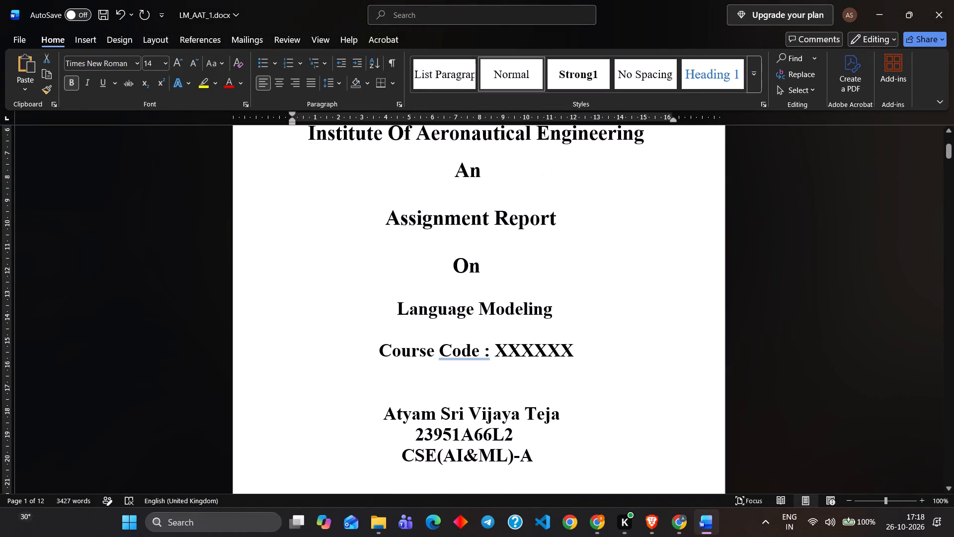
left_click(531, 338)
left_click_drag(493, 351, 573, 354)
key("ctrl+v")
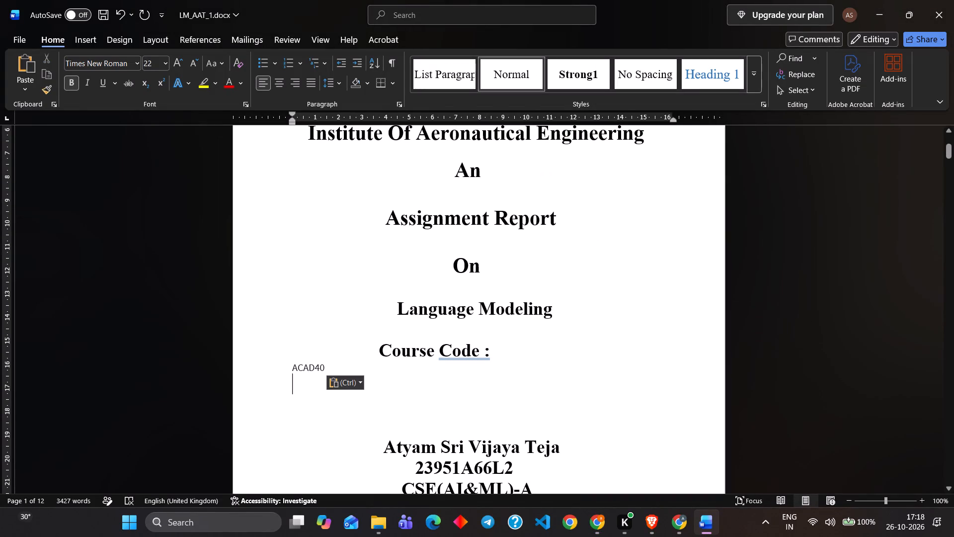
key("ctrl+z")
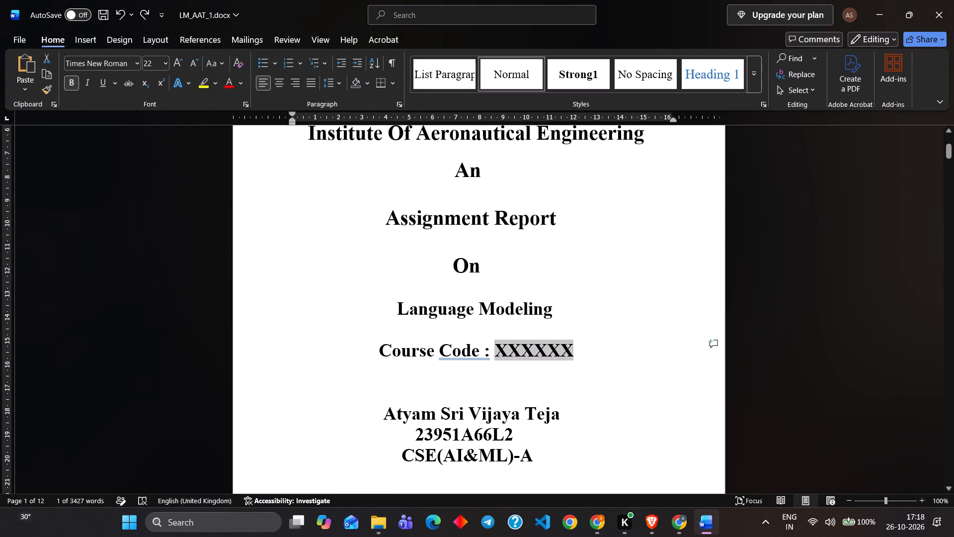
key("BackSpace")
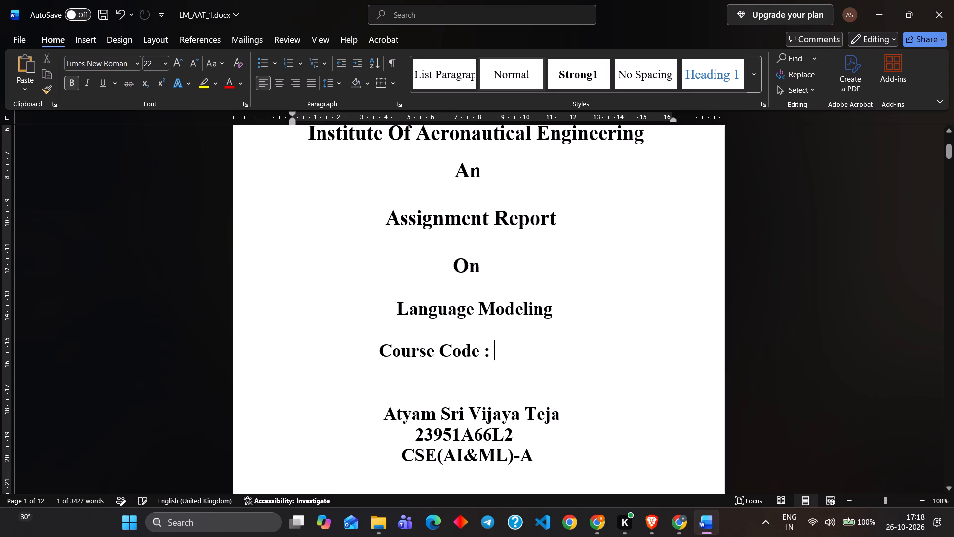
key("ctrl+v")
Format the pasted course code ACAD40 as Times New Roman, size 22, bold.
key("shift+Up")
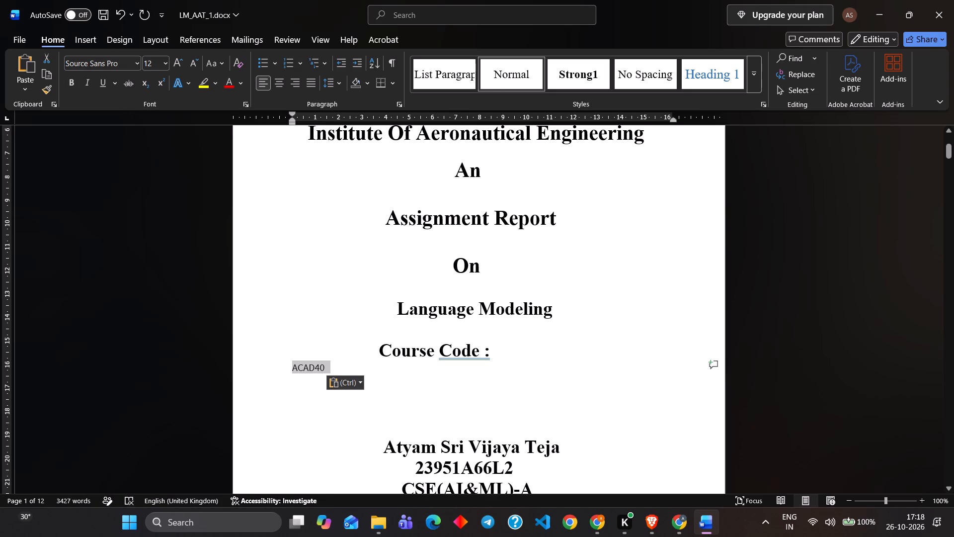
left_click(123, 67)
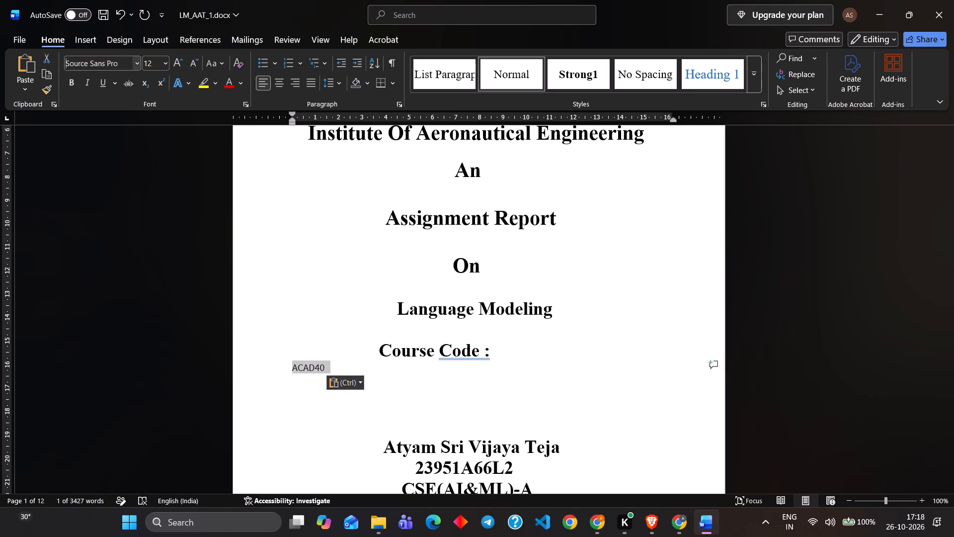
key("shift+t")
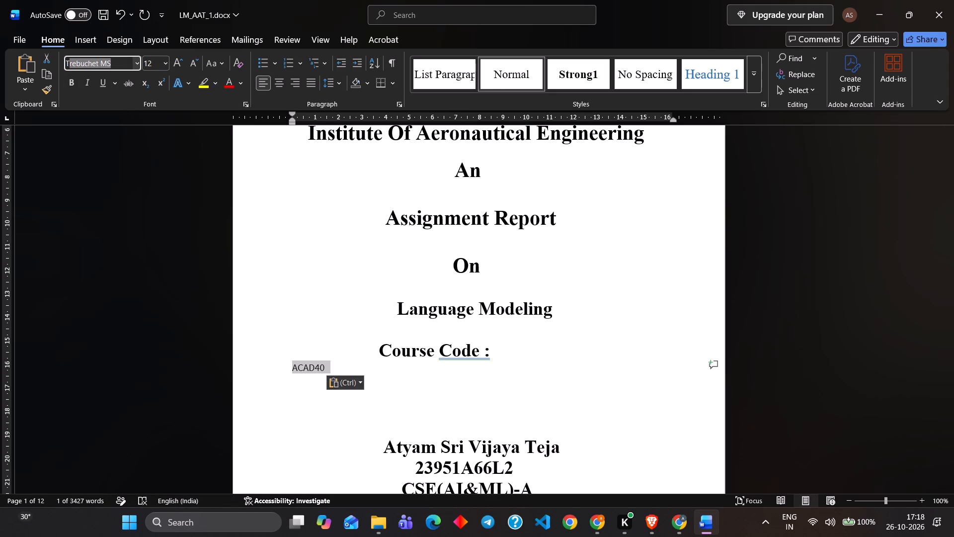
type("ime")
key("Right")
key("Return")
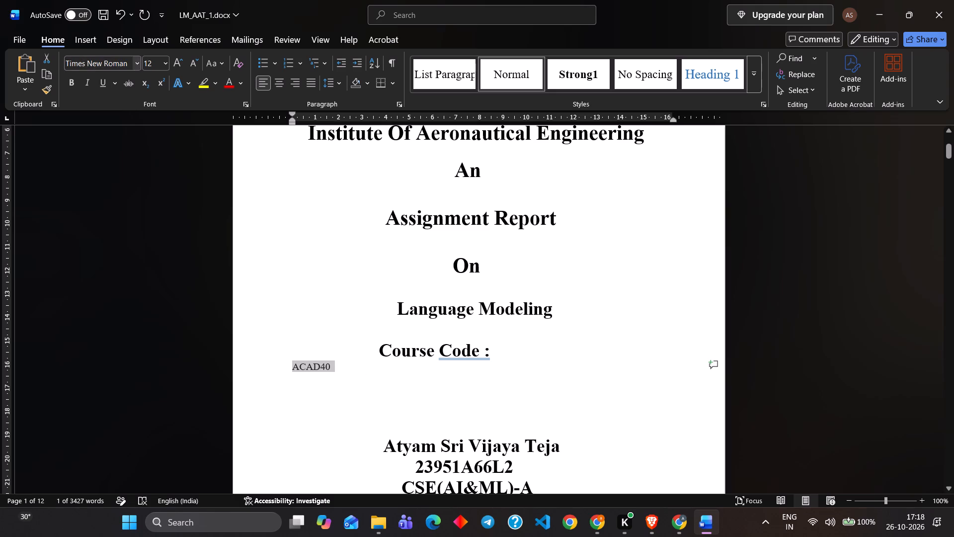
left_click(155, 63)
type("22")
key("Return")
left_click(72, 85)
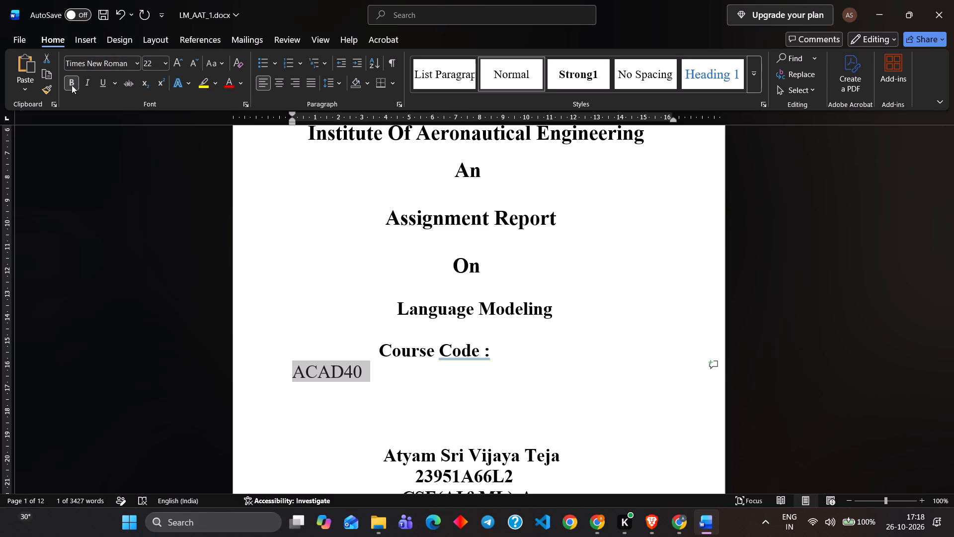
Join ACAD40 onto the cover page's "Course Code :" line and remove the extra blank line below it.
left_click_drag(502, 307, 516, 308)
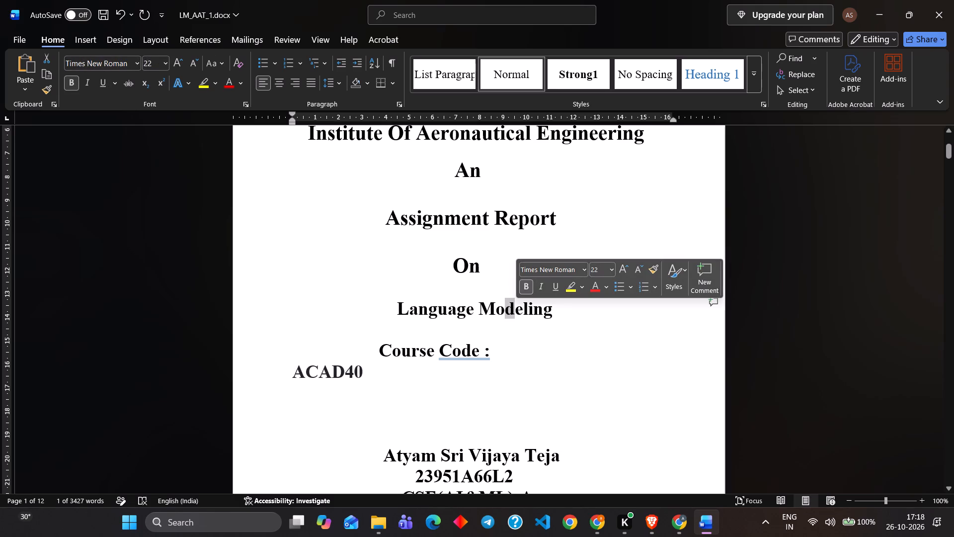
left_click(379, 347)
left_click_drag(379, 347, 388, 368)
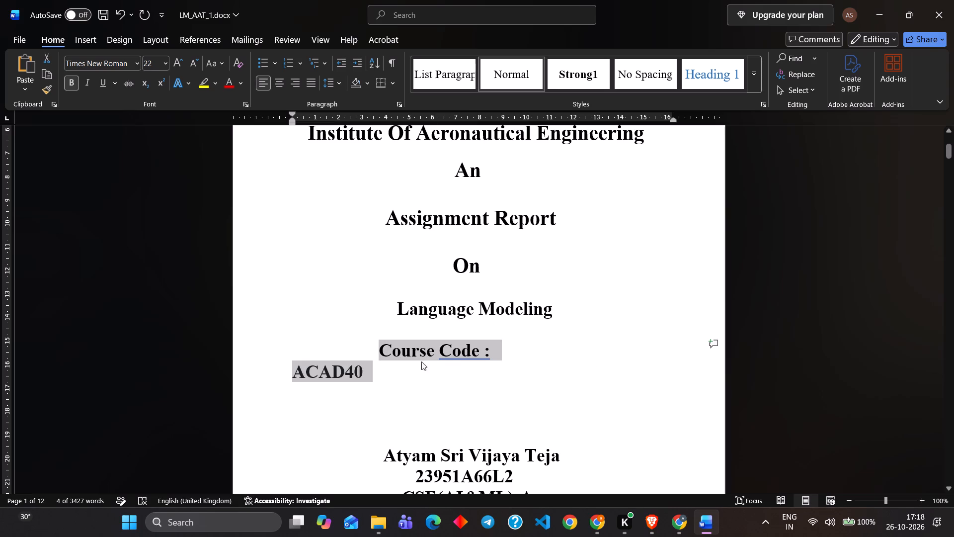
left_click(446, 372)
left_click(499, 351)
key("Delete")
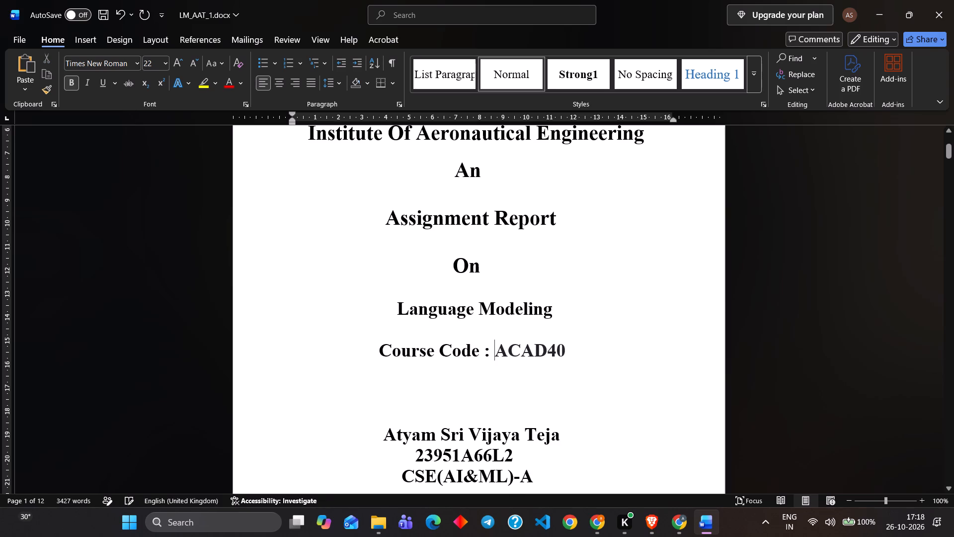
key("Down")
key("BackSpace")
Review the report's answers from the cover page through Q1 to the FSA Diagram (Sheep Language: baa+!) section.
scroll(644, 300, "up", 3)
scroll(644, 300, "down", 4)
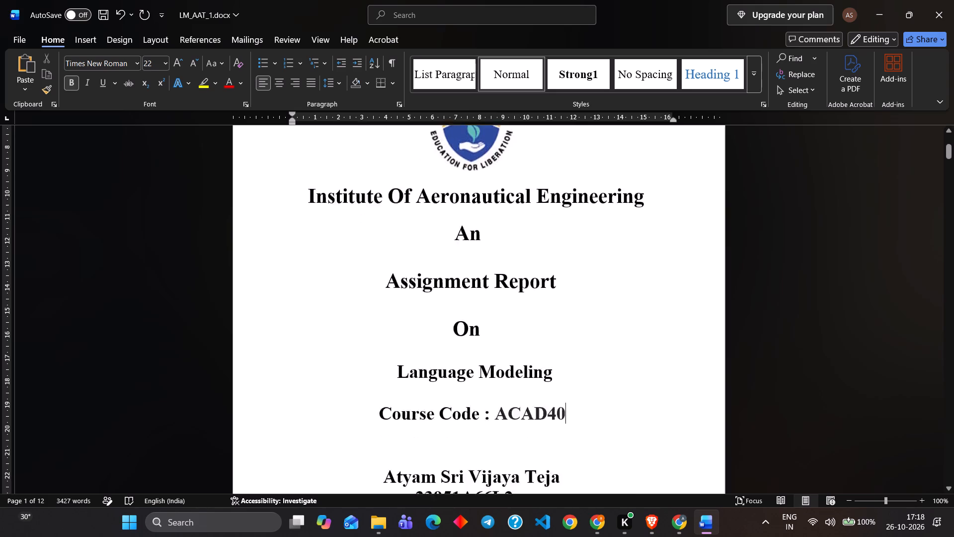
scroll(644, 300, "down", 6)
scroll(644, 300, "up", 1)
scroll(644, 300, "down", 12)
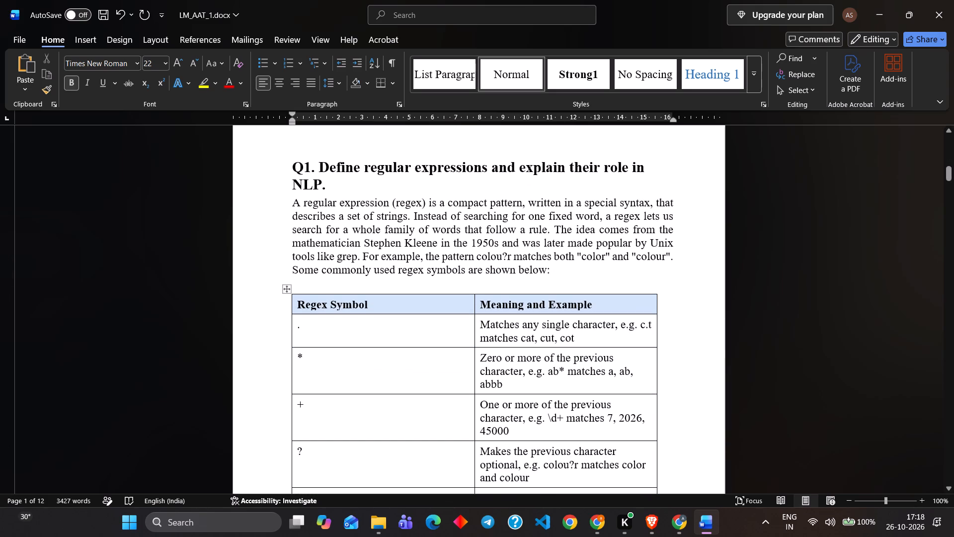
scroll(644, 300, "down", 6)
scroll(644, 300, "up", 3)
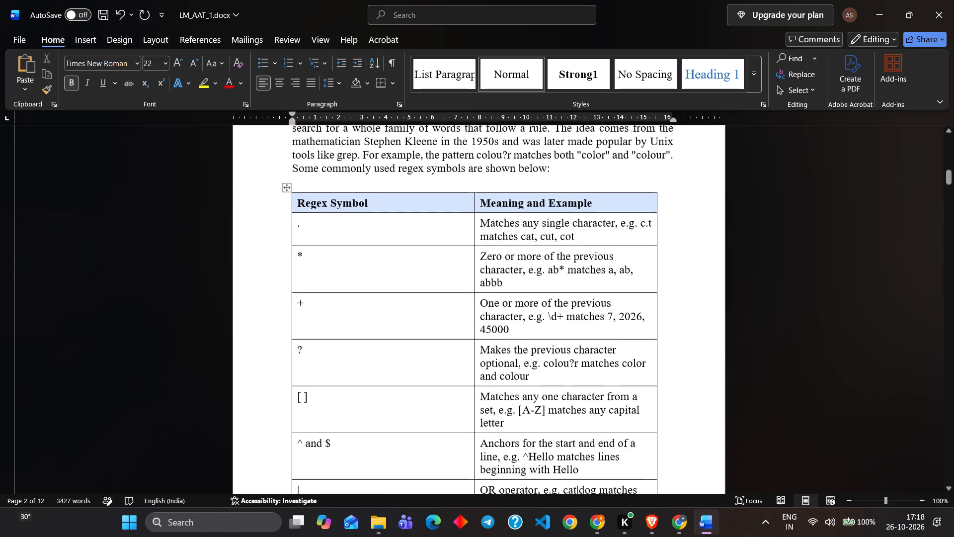
scroll(644, 300, "up", 5)
scroll(644, 300, "down", 20)
scroll(644, 300, "down", 4)
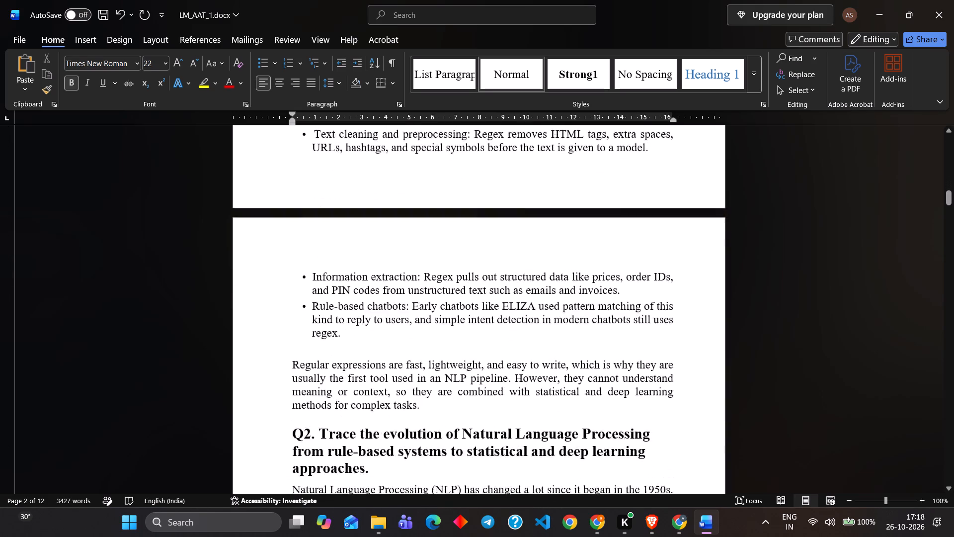
scroll(644, 300, "down", 20)
scroll(644, 300, "down", 15)
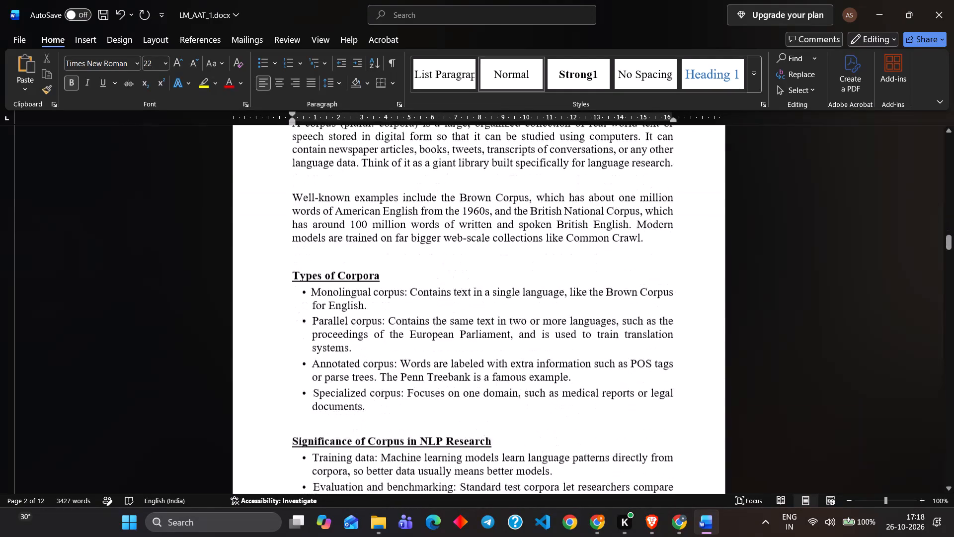
scroll(644, 300, "down", 6)
scroll(644, 300, "down", 20)
scroll(644, 300, "down", 7)
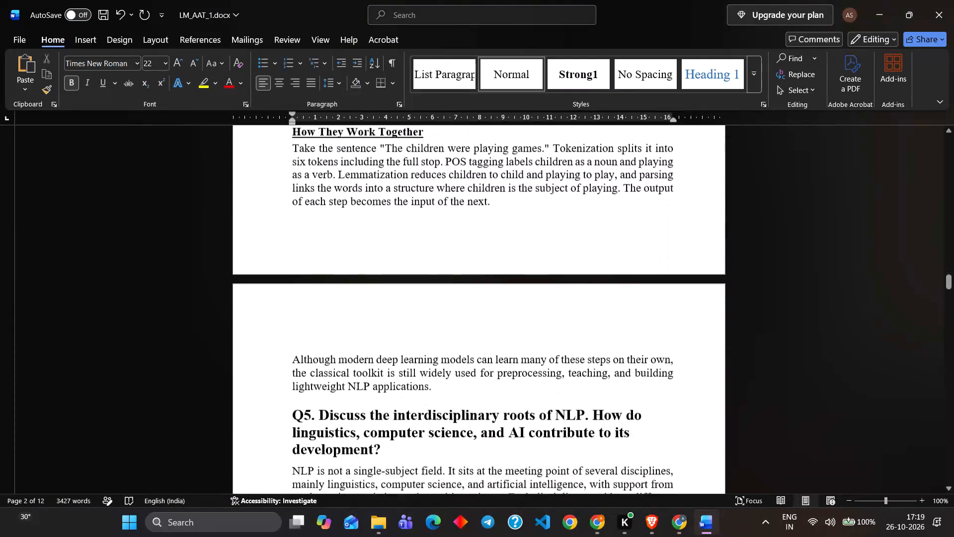
scroll(644, 300, "down", 20)
scroll(644, 300, "down", 6)
scroll(644, 300, "down", 16)
scroll(644, 301, "down", 6)
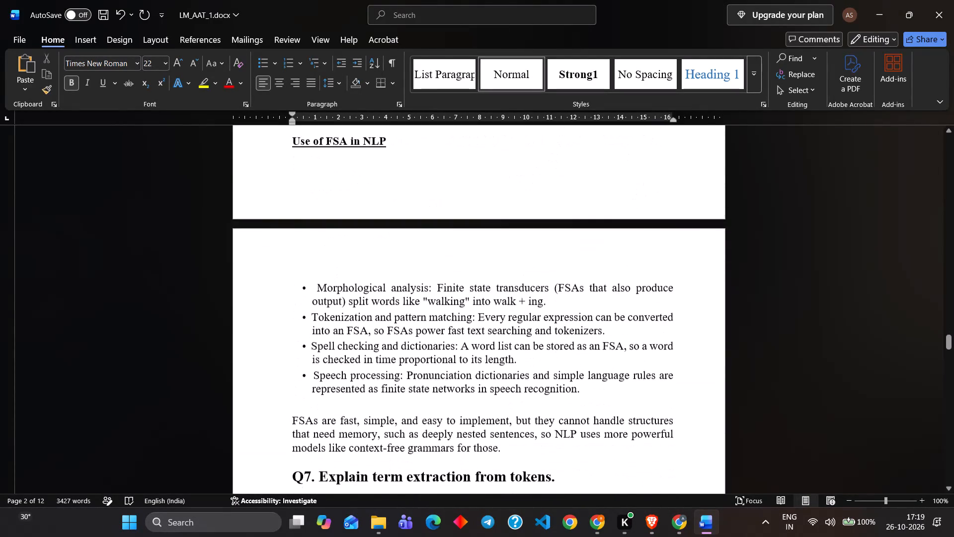
scroll(644, 302, "down", 7)
scroll(644, 302, "up", 12)
scroll(541, 211, "up", 2)
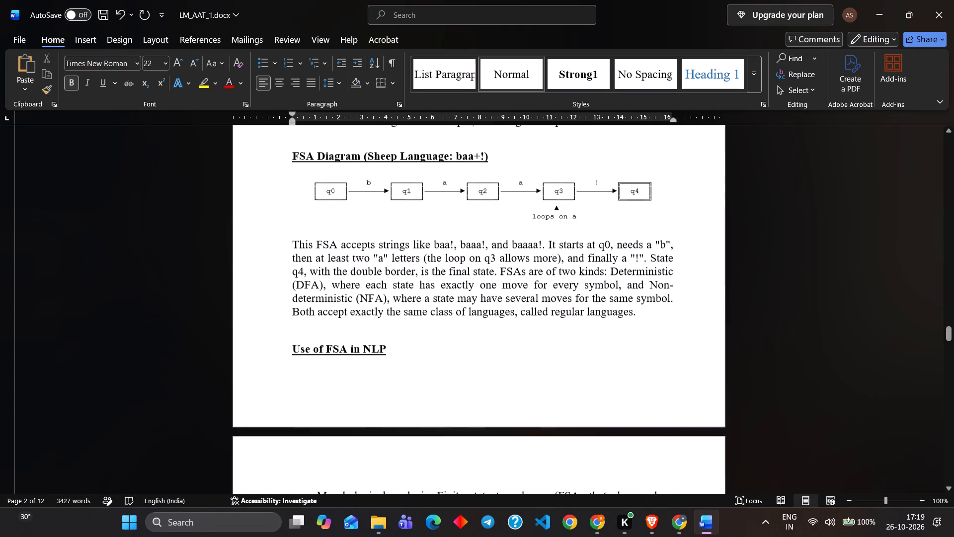
Capture a rectangular screen snip of the whole FSA diagram from state q0 to q4, including the "loops on a" label.
left_click(507, 186)
left_click(494, 189)
left_click(479, 208)
left_click(457, 196)
left_click(404, 198)
left_click(381, 195)
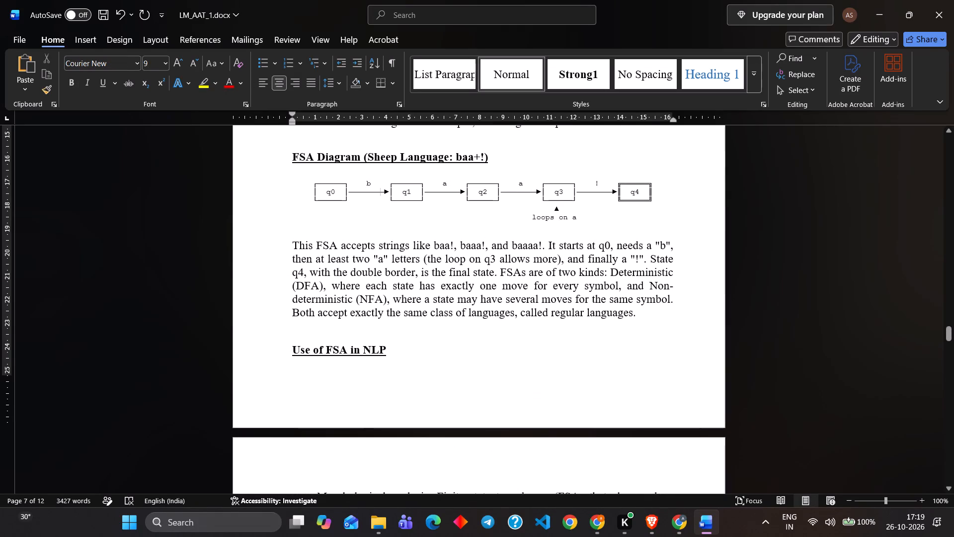
key("Print")
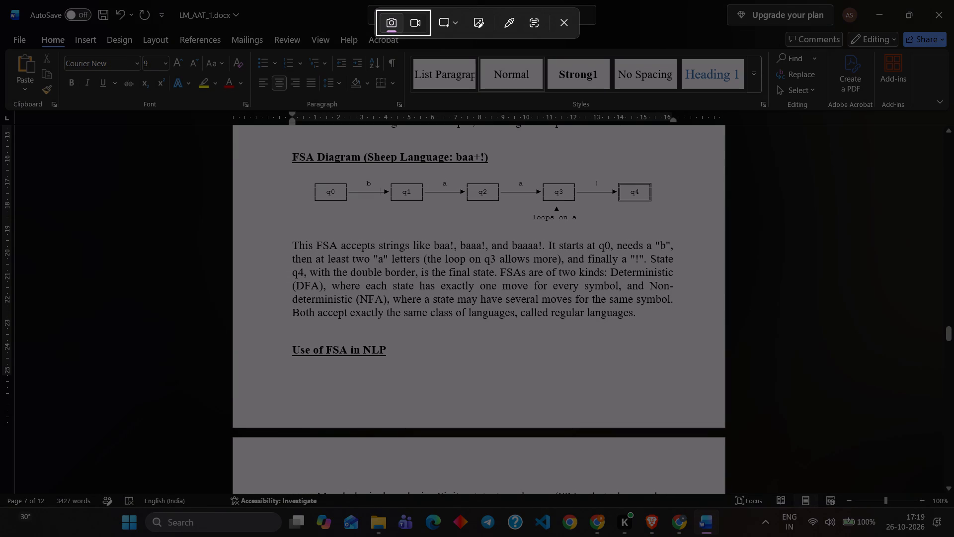
left_click_drag(306, 172, 518, 190)
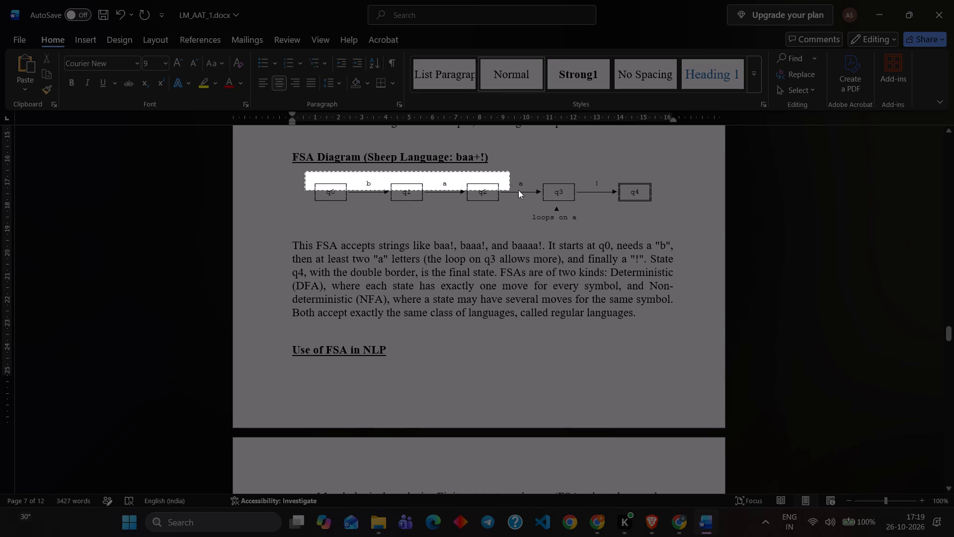
left_click_drag(518, 190, 677, 245)
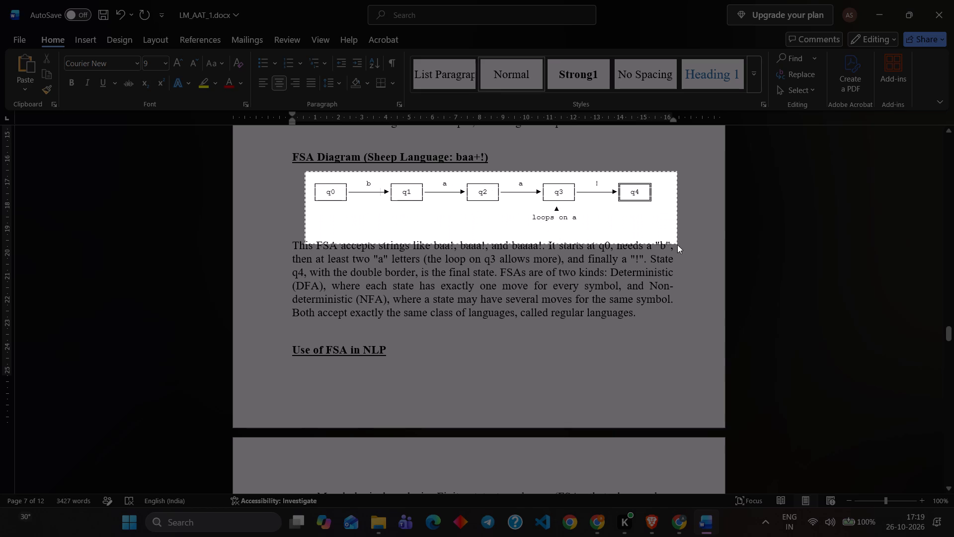
left_click_drag(677, 245, 671, 230)
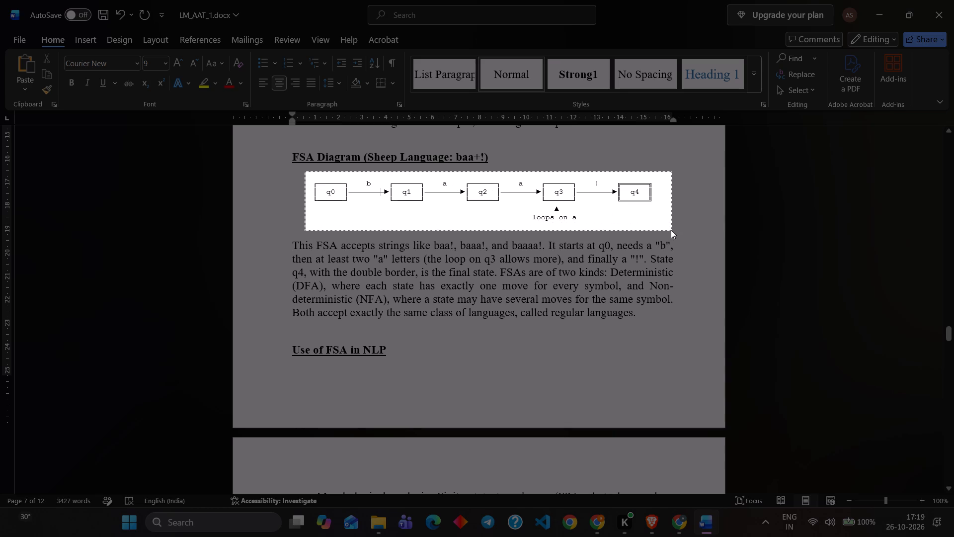
left_click_drag(671, 230, 670, 229)
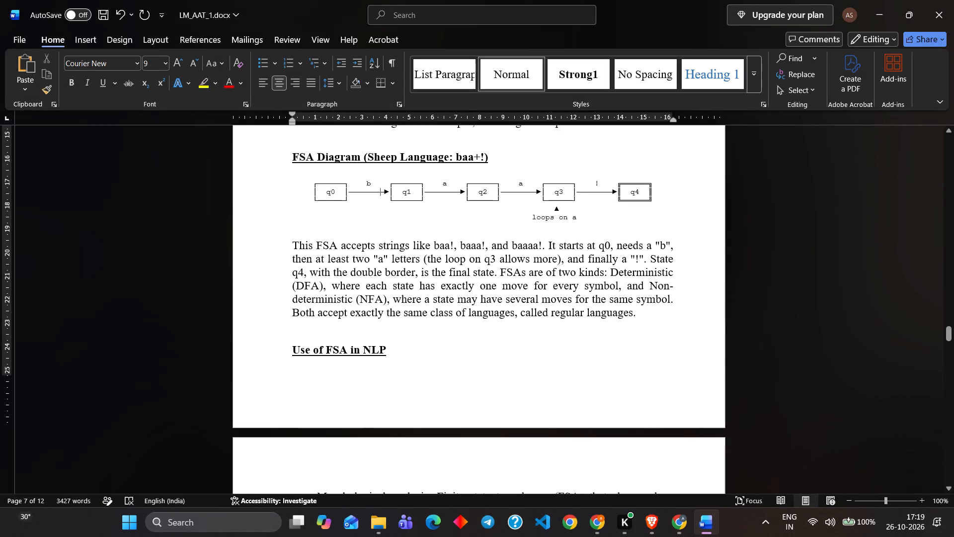
Delete the text-based FSA diagram under its heading and paste the captured image in its place.
left_click_drag(303, 185, 637, 212)
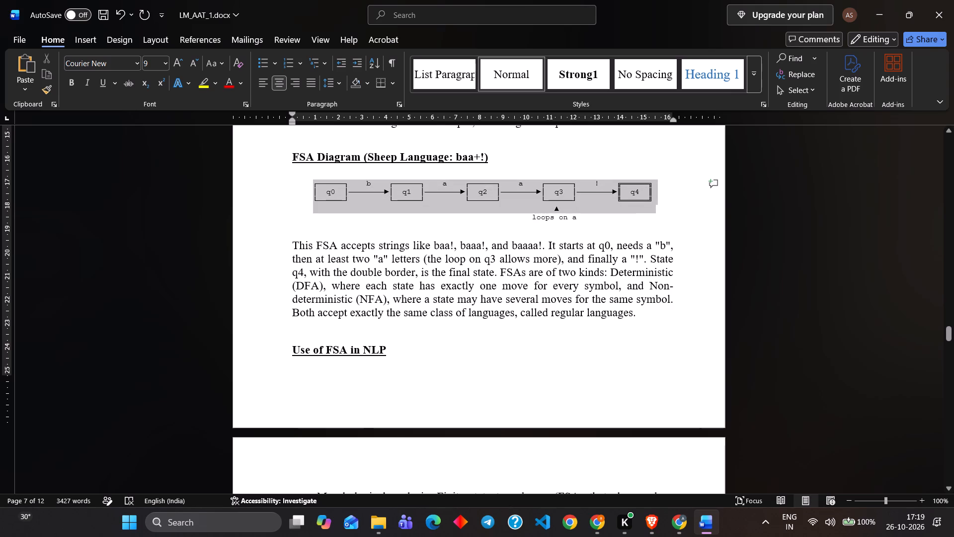
left_click_drag(637, 212, 632, 217)
key("BackSpace")
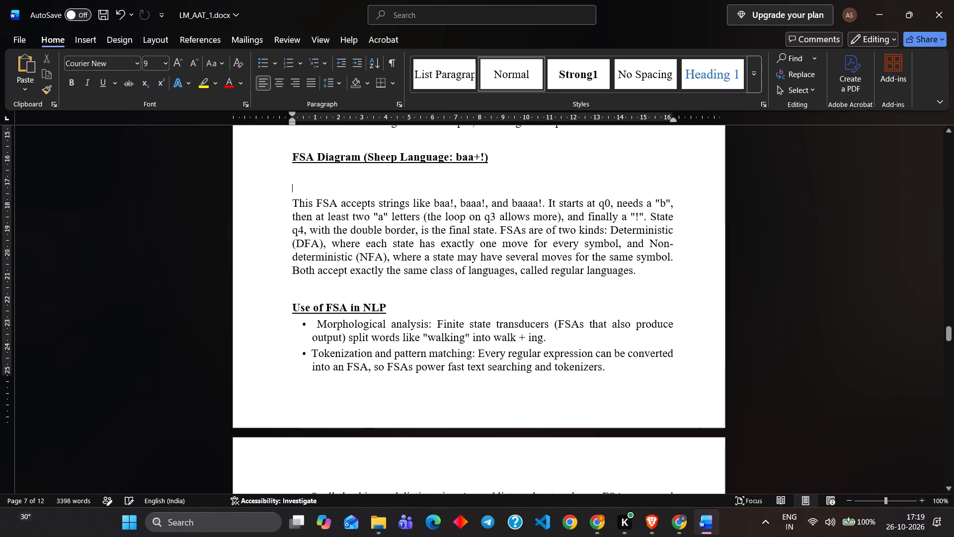
key("ctrl+v")
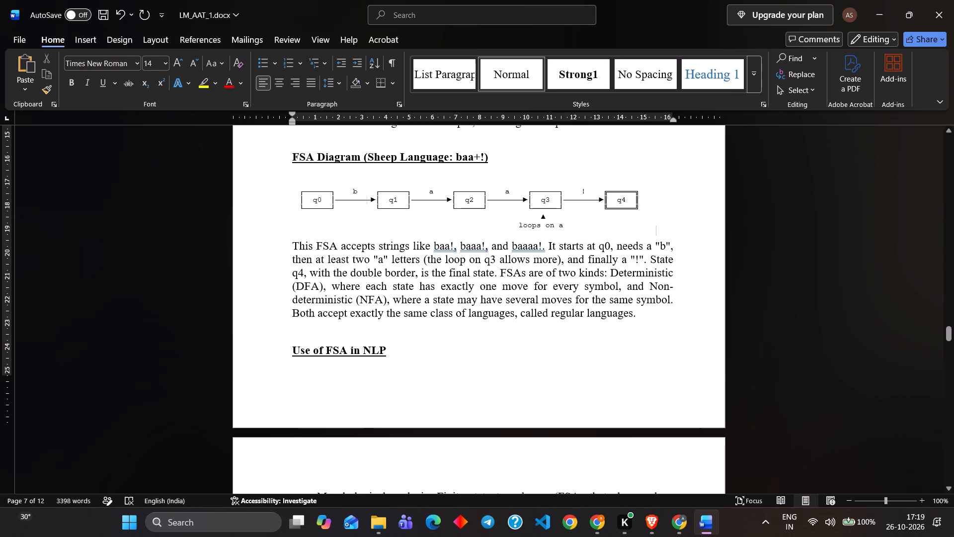
left_click(632, 212)
left_click(768, 253)
left_click_drag(474, 215, 485, 207)
left_click(854, 231)
Review the rest of the report from the FSA Diagram section through Q7 to the closing Key Takeaway section.
scroll(511, 354, "down", 18)
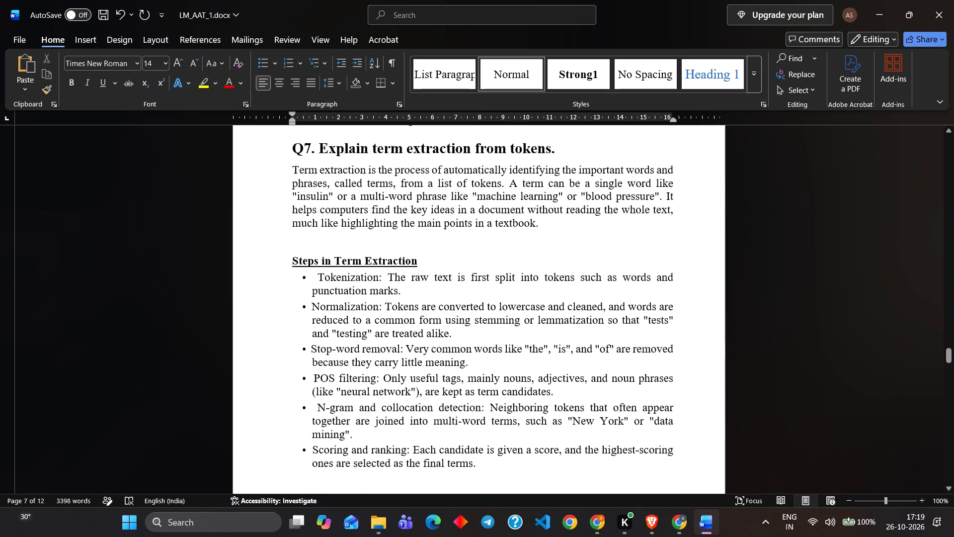
scroll(511, 354, "down", 20)
scroll(511, 354, "down", 6)
scroll(511, 354, "down", 20)
scroll(511, 354, "down", 9)
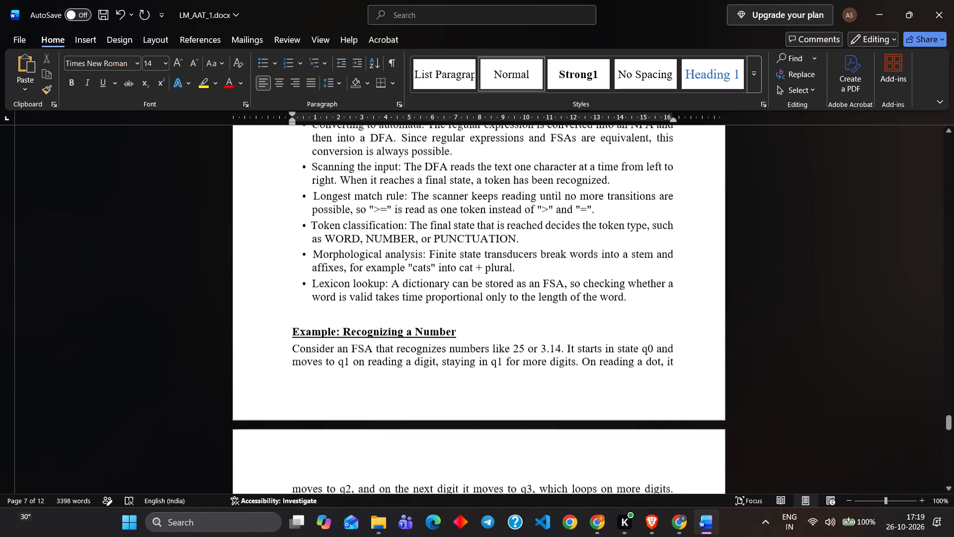
scroll(511, 354, "down", 20)
scroll(511, 354, "down", 15)
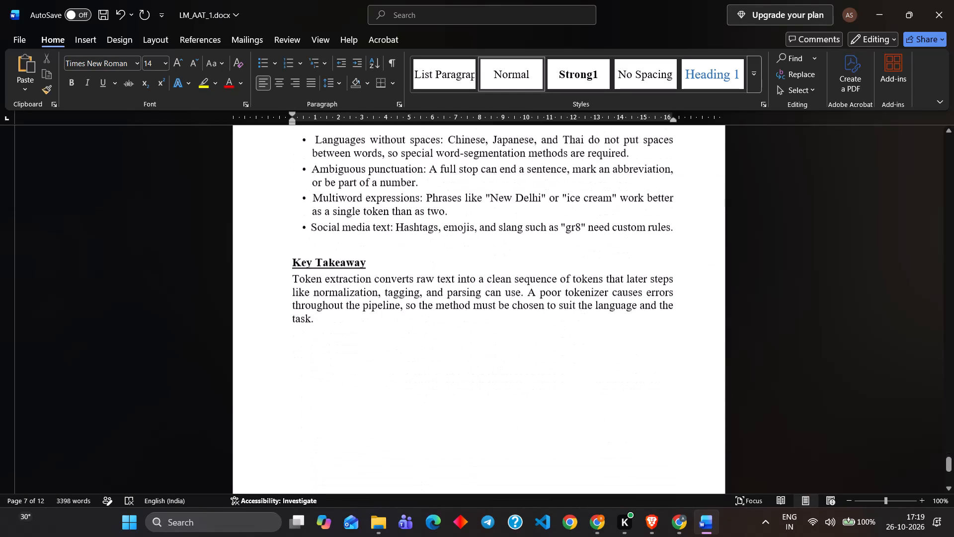
scroll(511, 354, "down", 4)
Delete the closing Key Takeaway heading and paragraph, the blank line above, and the full stop ending the "Social media text" bullet.
scroll(511, 354, "up", 5)
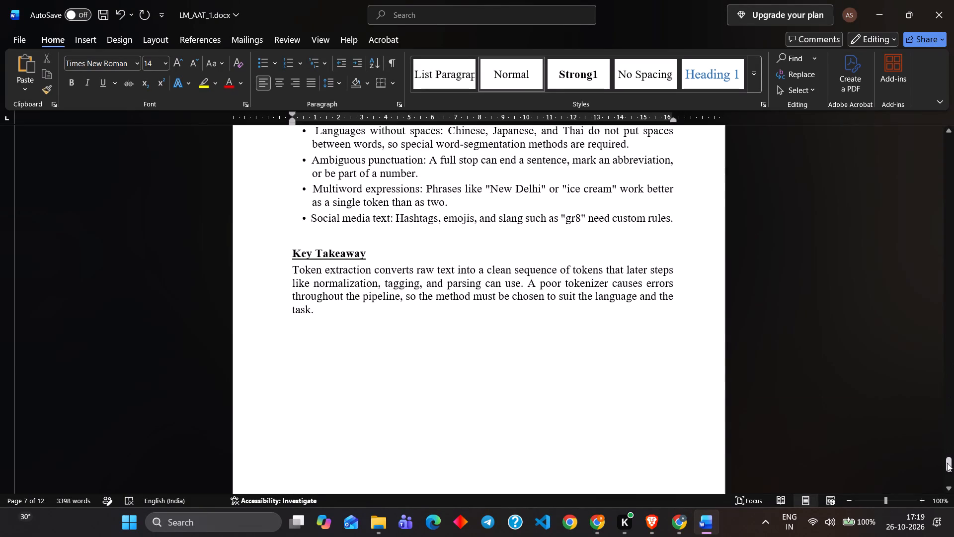
scroll(329, 325, "up", 3)
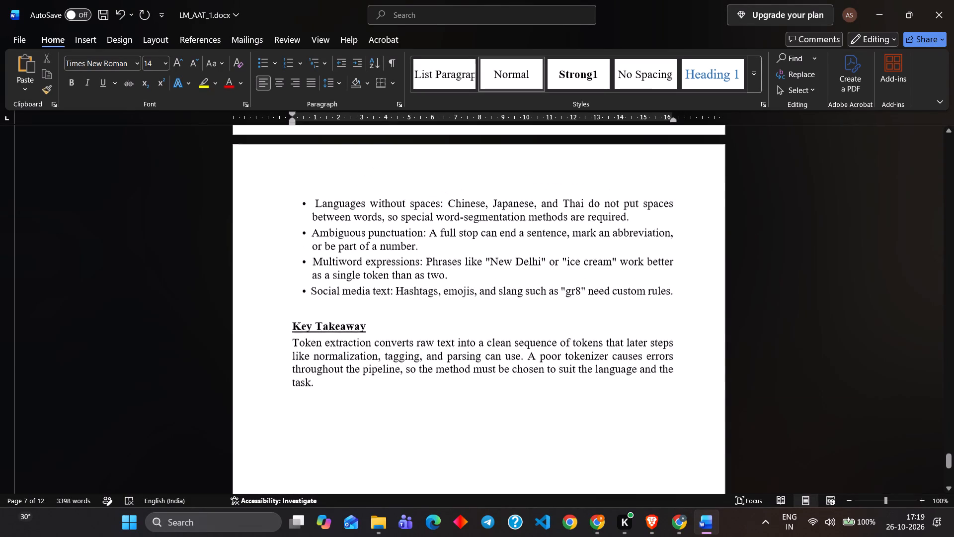
scroll(327, 392, "up", 1)
left_click_drag(320, 435, 292, 376)
key("BackSpace")
key("backslash")
key("BackSpace")
key("BackSpace")
key("BackSpace")
key("BackSpace")
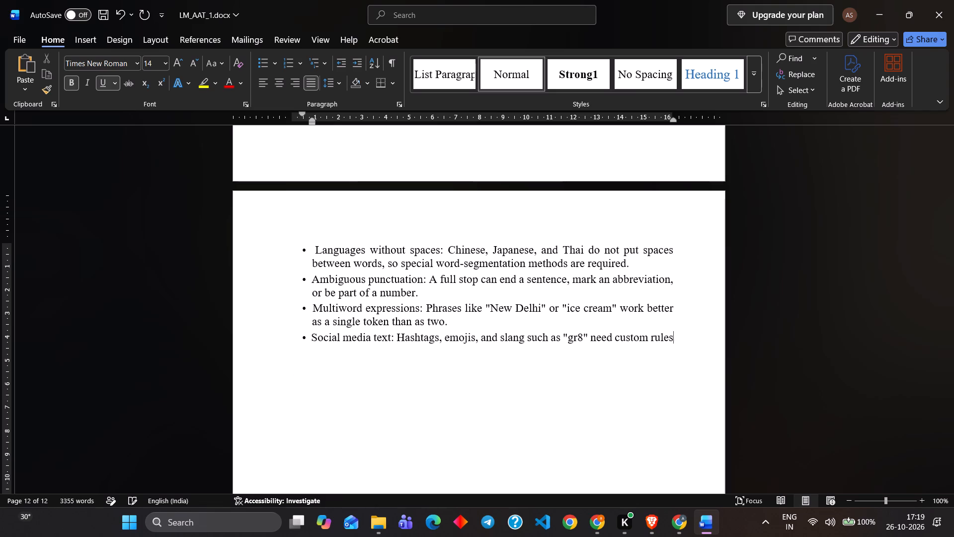
Return to the cover page and add an indented line reading "VII" below "CSE(AI&ML)-A".
scroll(620, 368, "up", 6)
scroll(620, 368, "down", 2)
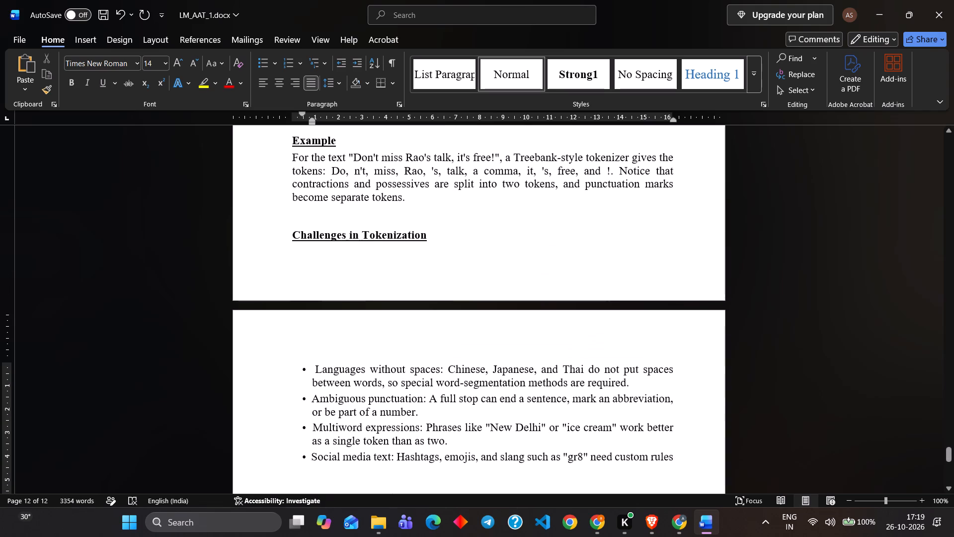
left_click_drag(949, 460, 927, 349)
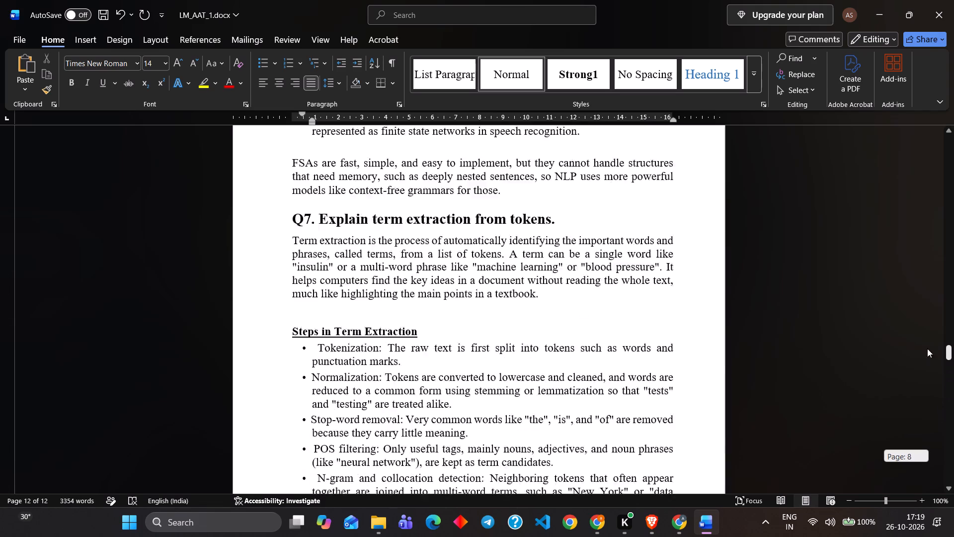
left_click_drag(927, 349, 919, 144)
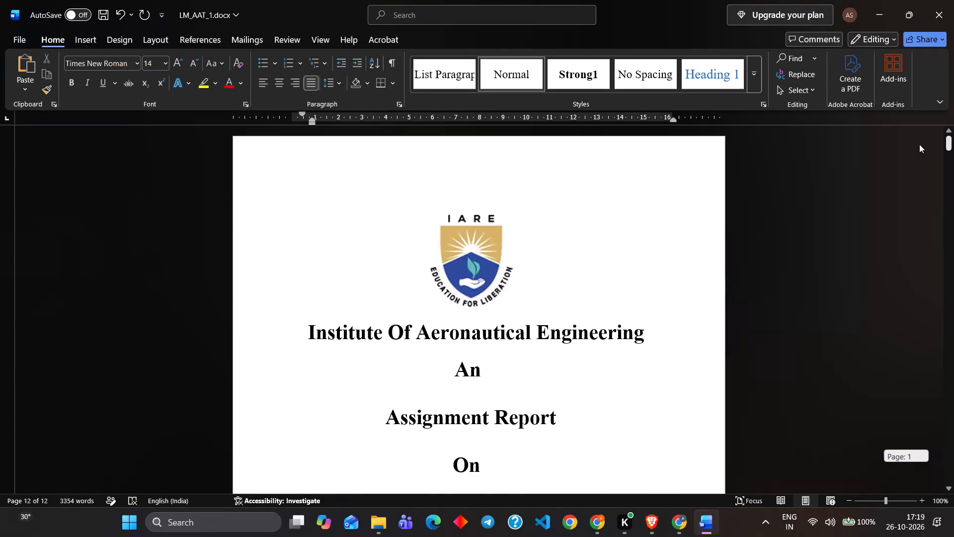
left_click_drag(919, 144, 923, 154)
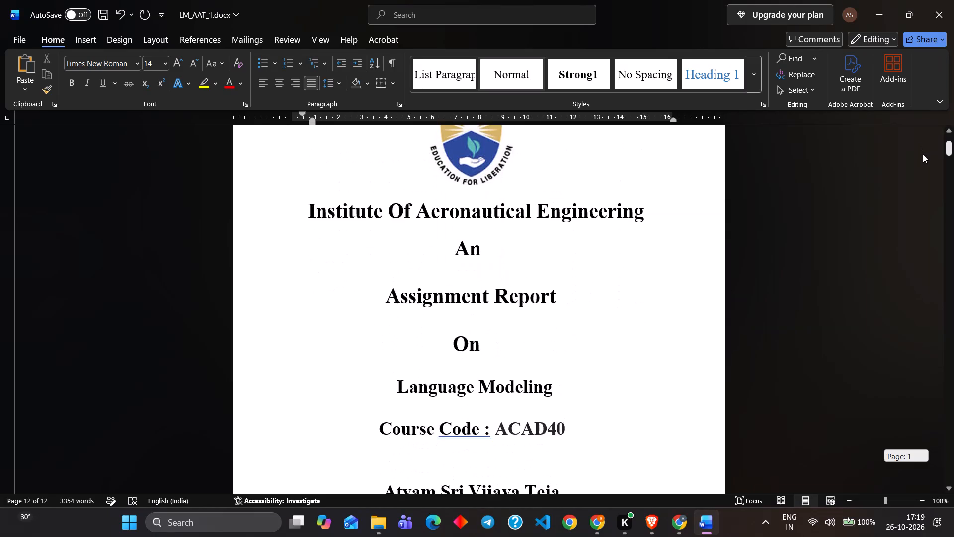
left_click_drag(923, 154, 924, 158)
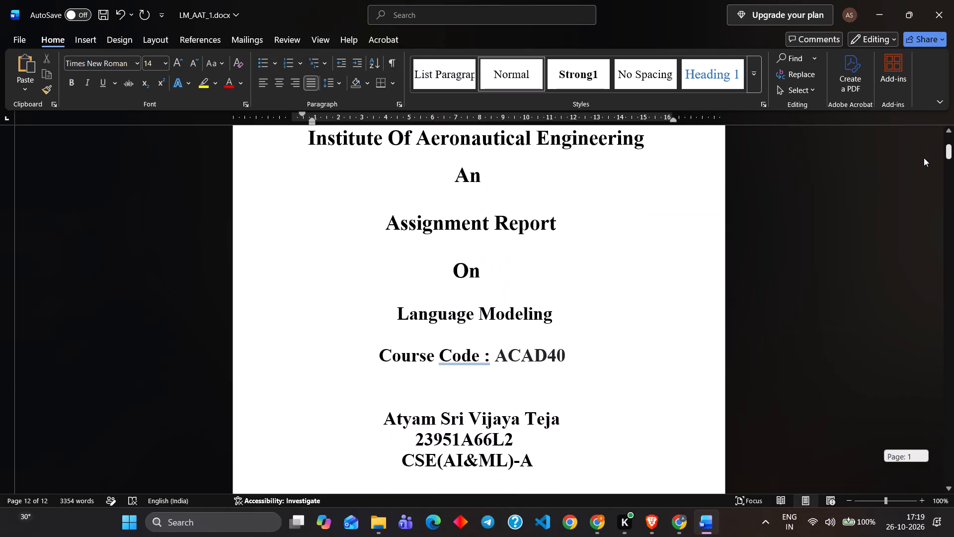
left_click_drag(924, 158, 925, 160)
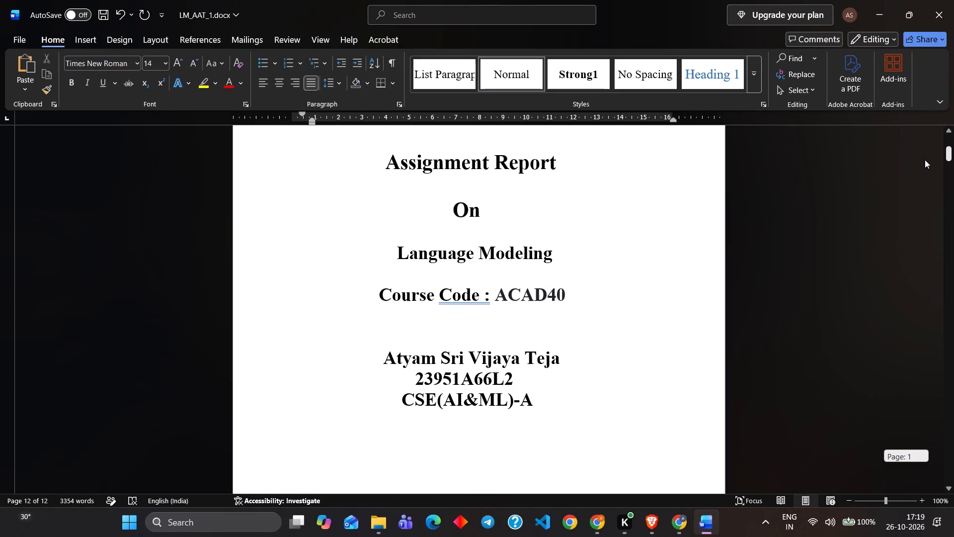
left_click_drag(925, 160, 925, 159)
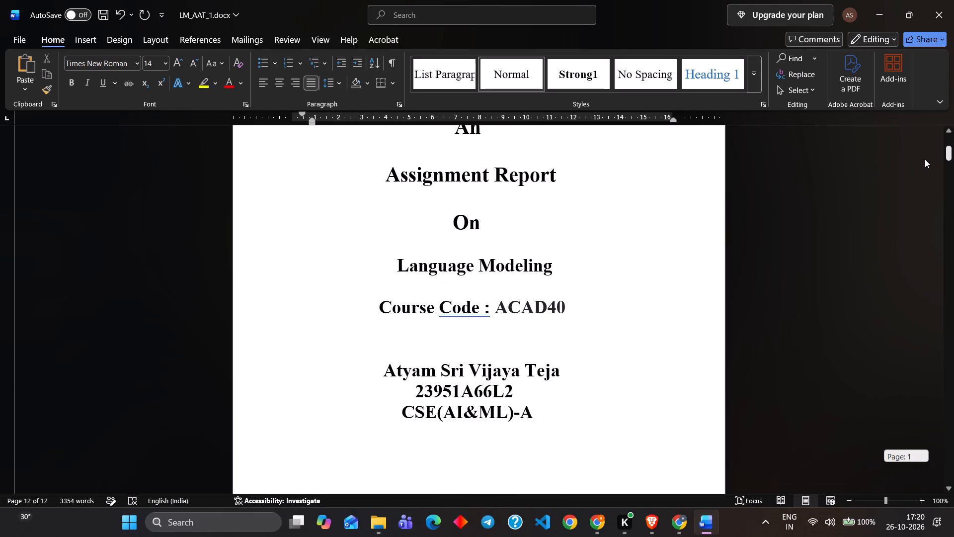
left_click_drag(925, 159, 925, 156)
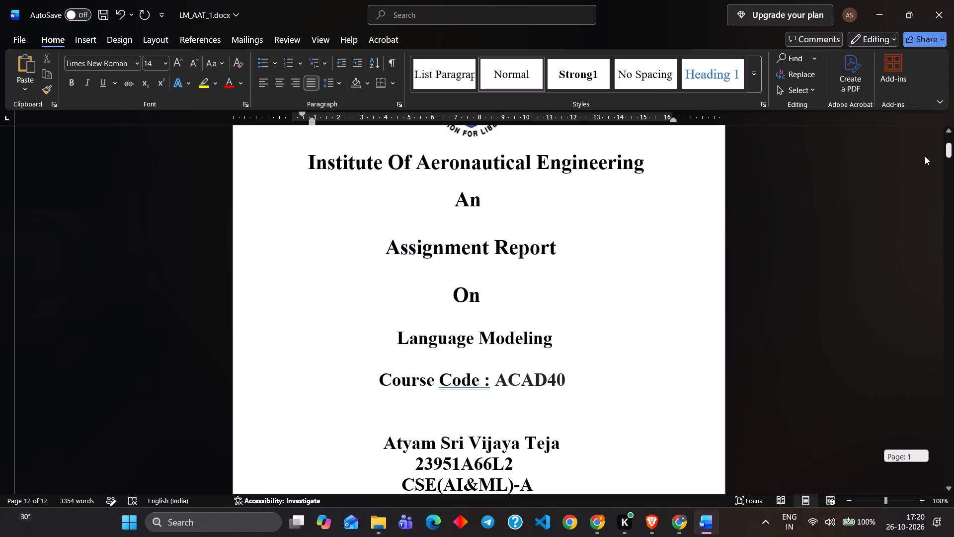
left_click_drag(925, 156, 925, 158)
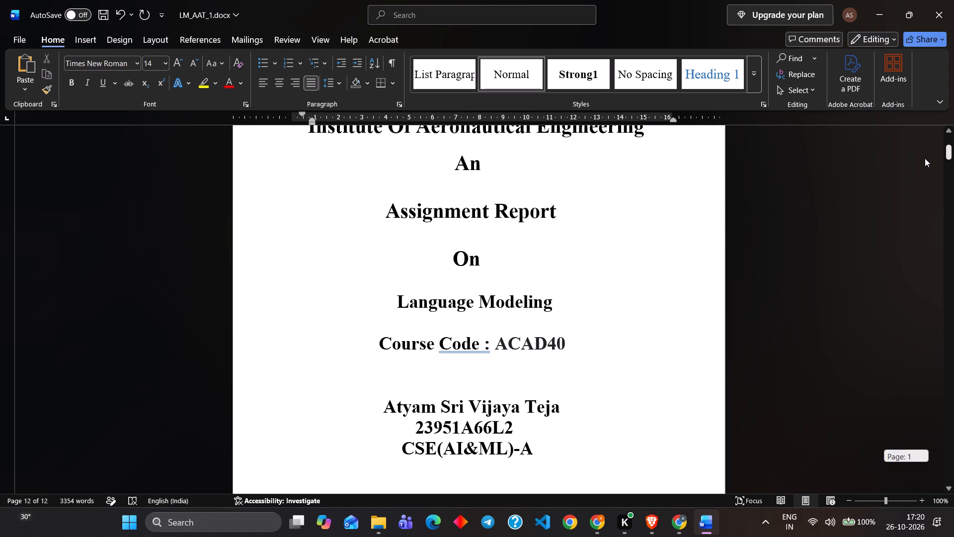
left_click_drag(925, 158, 925, 160)
left_click(549, 385)
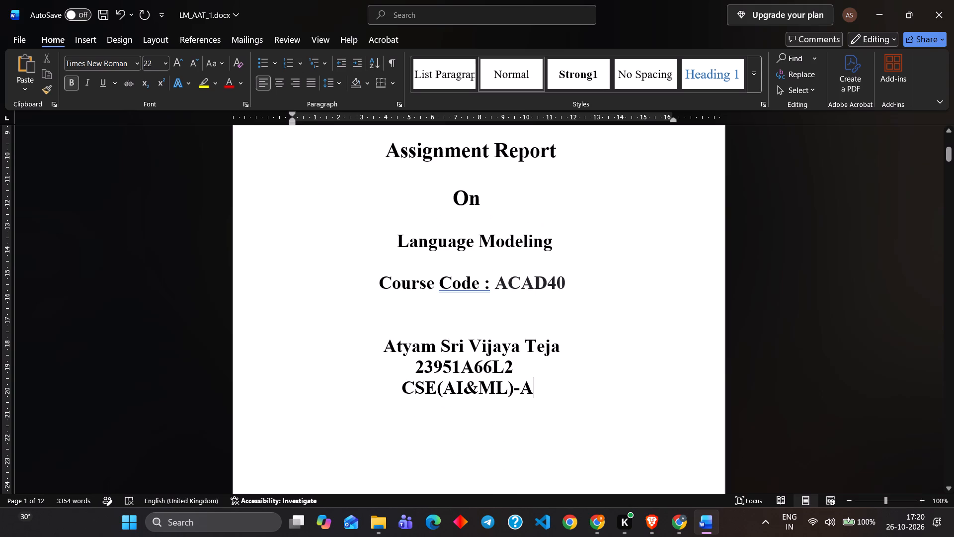
key("Return")
key("Tab")
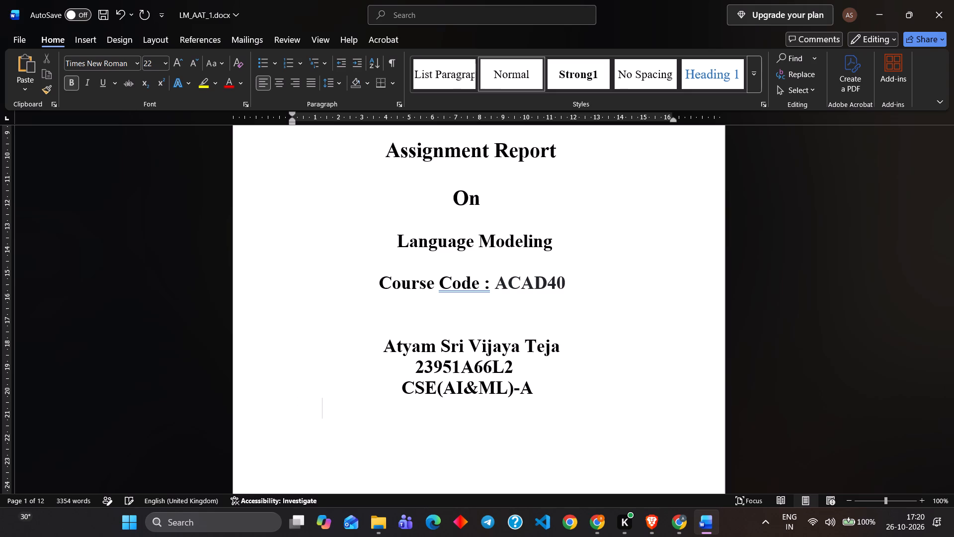
key("Tab")
key("Tab")
key("Tab")
type("VII")
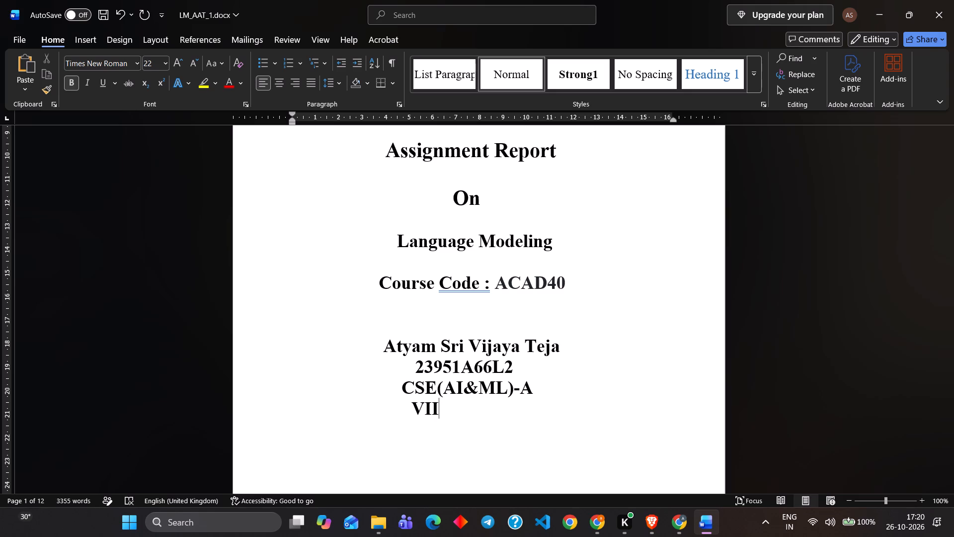
Remove the "-A" suffix from the "CSE(AI&ML)-A" line on the cover page.
key("Up")
key("Right")
key("Right")
key("Right")
key("Right")
key("Right")
key("Right")
key("Right")
key("Right")
key("Right")
key("Right")
key("Right")
key("Left")
key("Left")
key("Left")
key("Right")
key("BackSpace")
key("BackSpace")
Extend the "VII" line on the cover page with "Section -A".
key("Down")
key("space")
type("Sec")
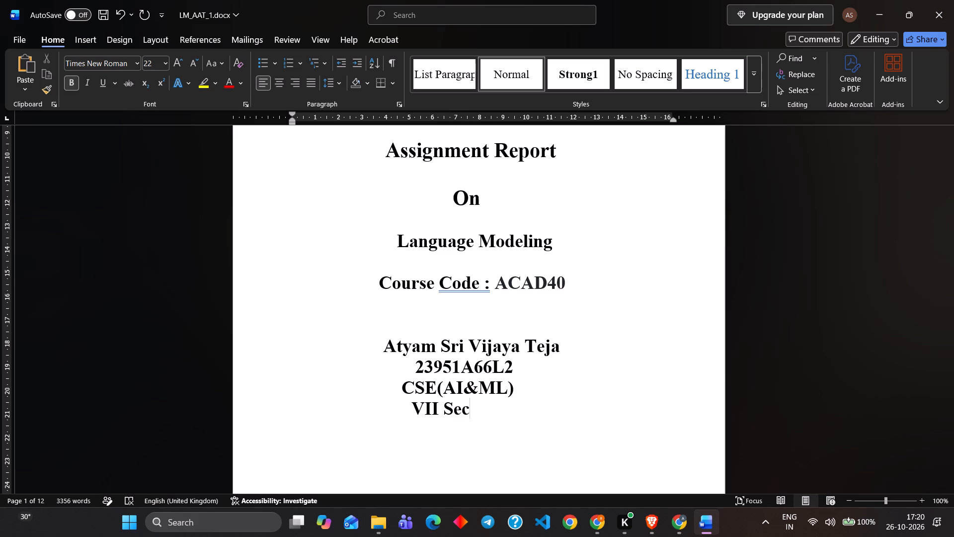
type("tion")
key("space")
type("-A")
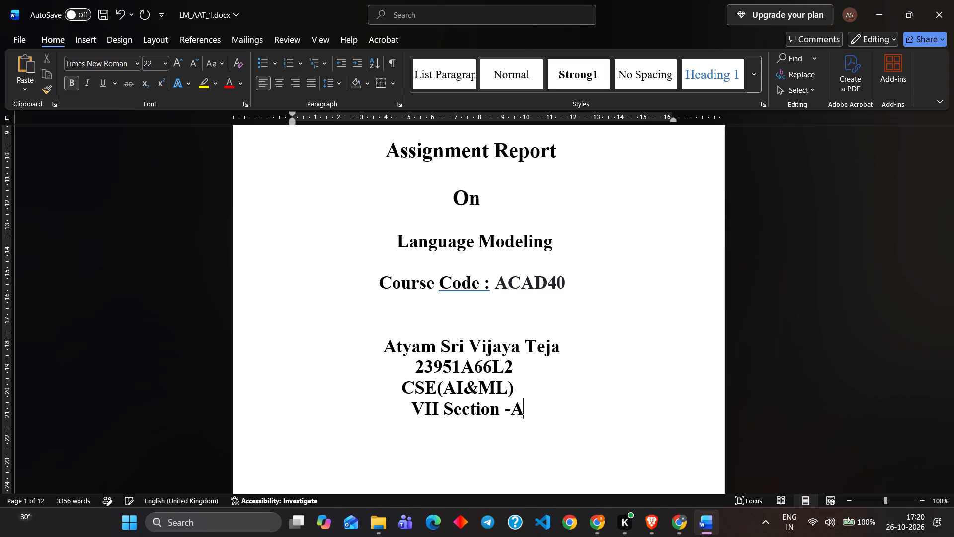
Change the word "Section" to "Semester" in the "VII Section -A" line.
key("Left")
key("Left")
key("Left")
key("Left")
key("Left")
key("Right")
key("Right")
key("shift+Left")
key("shift+Left")
key("shift+Left")
key("shift+Left")
key("shift+Left")
type("mester")
Insert a space between the dash and "A" in the semester line and append "Section" after the "A".
key("Right")
key("Right")
key("Right")
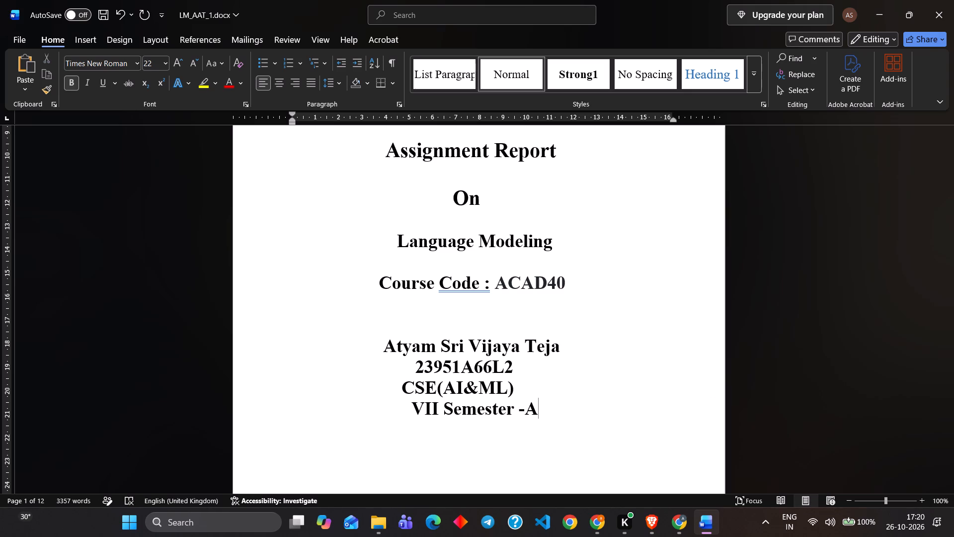
key("Down")
key("Left")
key("Left")
key("space")
key("Right")
key("space")
type("Section")
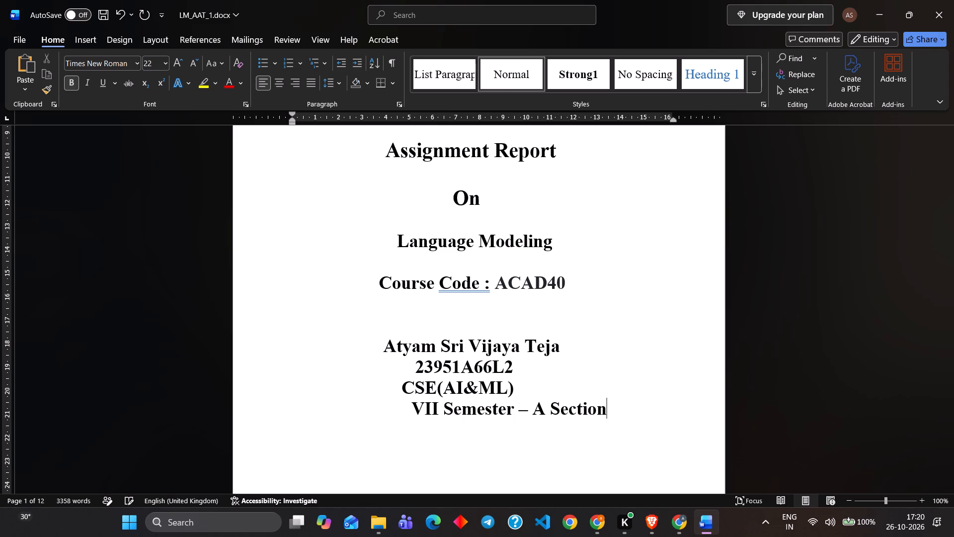
Replace part of the semester line's leading indent with spaces so it sits roughly centred beneath the "CSE(AI&ML)" line.
key("Left")
key("Left")
key("Left")
key("Left")
key("Left")
key("Left")
key("Left")
key("Left")
key("Left")
key("Left")
key("Left")
key("Left")
key("Left")
key("Left")
key("Left")
key("Left")
key("Left")
key("Left")
key("Left")
key("Left")
key("Left")
key("BackSpace")
key("BackSpace")
key("space")
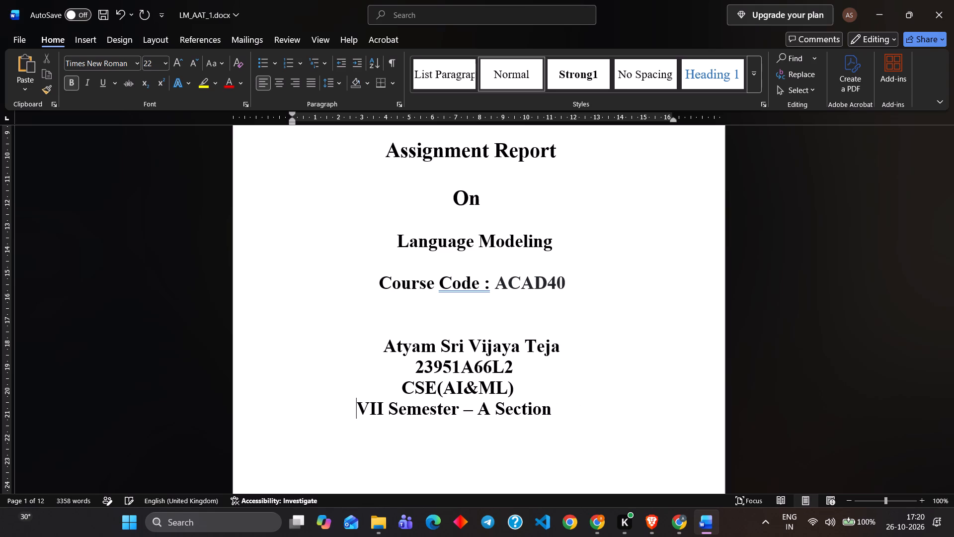
key("space")
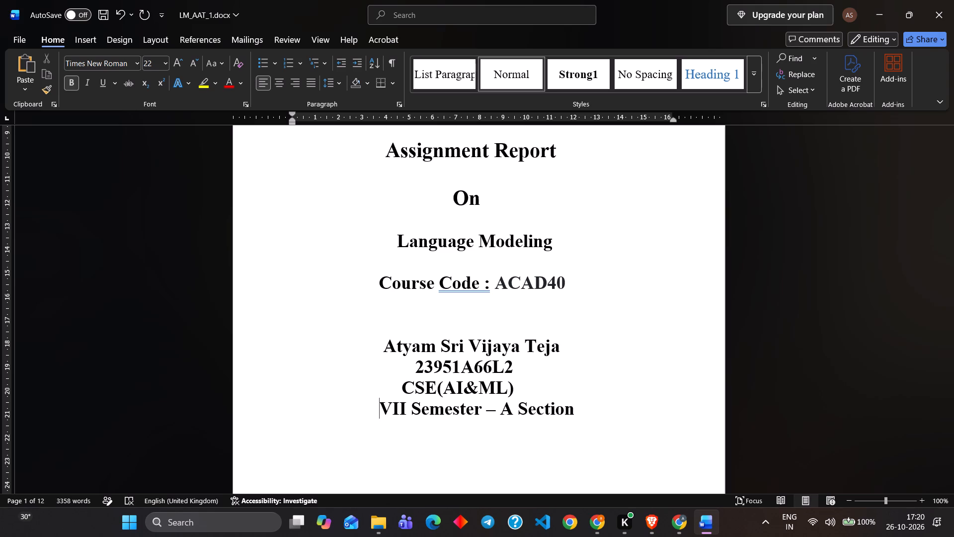
key("BackSpace")
left_click(751, 349)
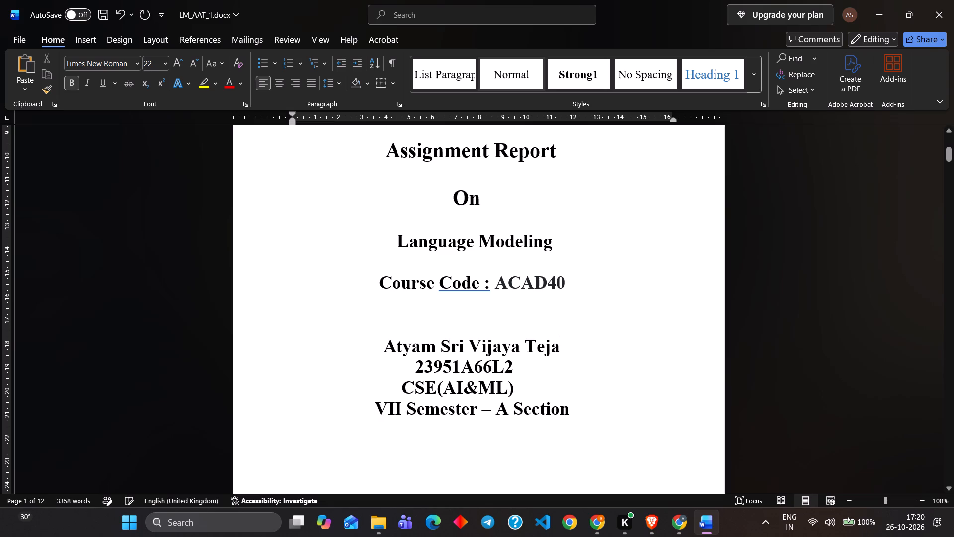
Check the cover page layout from the institute logo to the semester line and the transition to Q1.
scroll(649, 417, "up", 6)
scroll(649, 417, "down", 3)
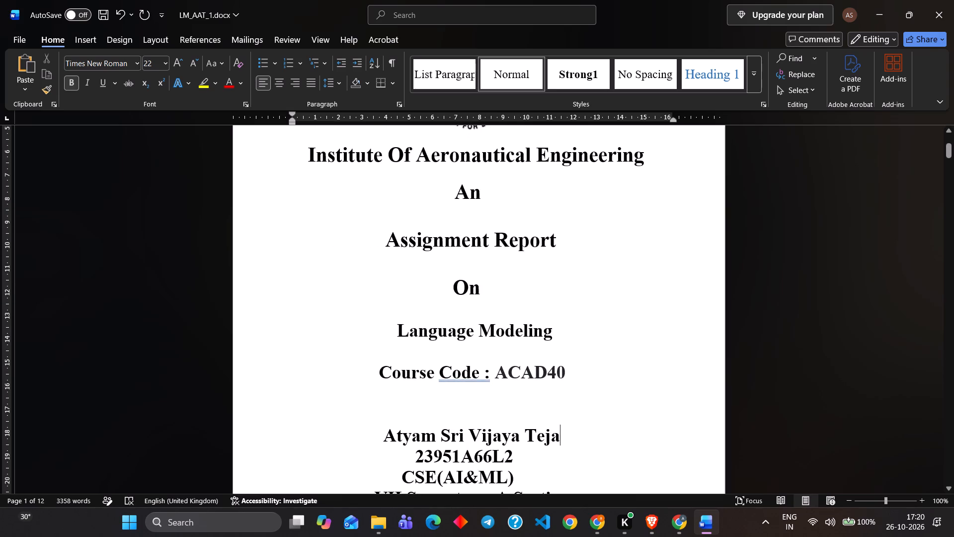
scroll(649, 417, "up", 9)
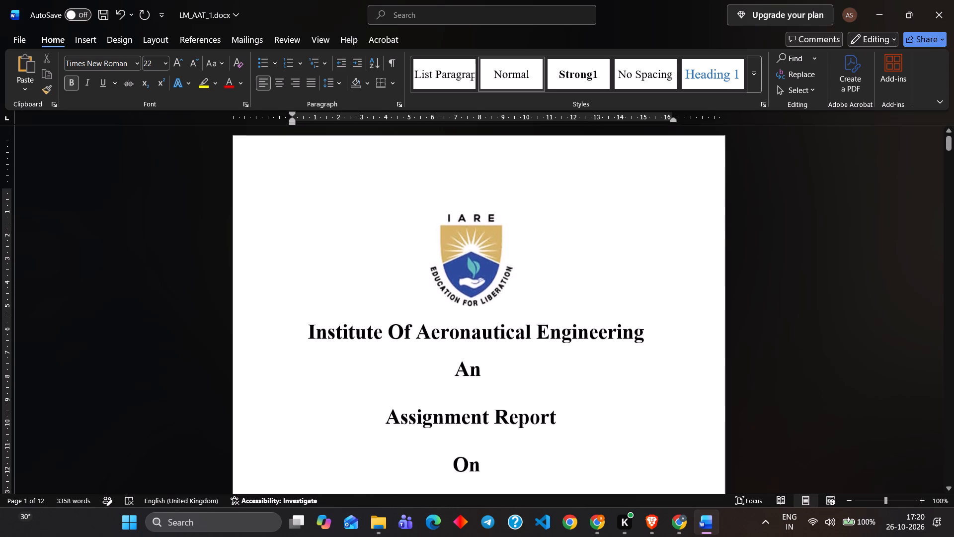
scroll(649, 417, "down", 20)
scroll(649, 417, "down", 1)
scroll(649, 417, "up", 3)
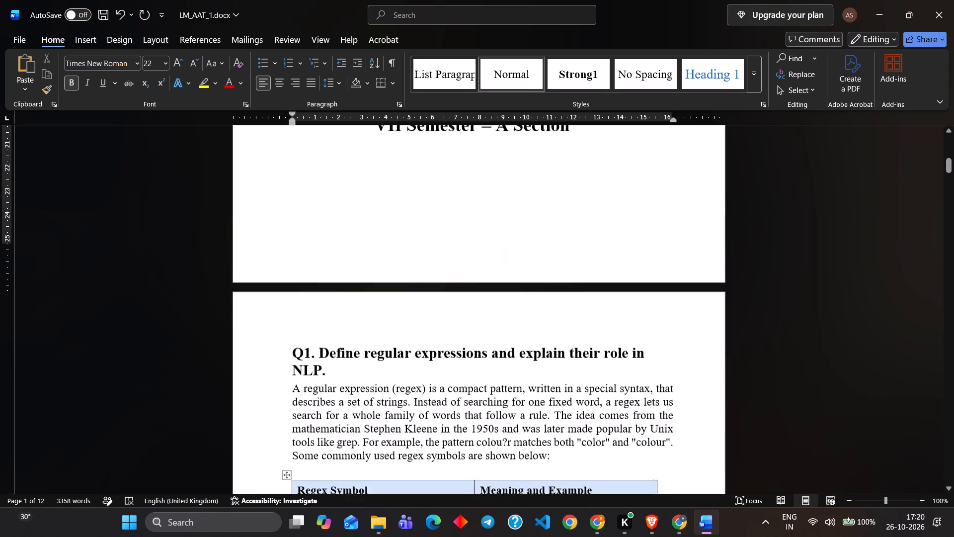
scroll(649, 417, "up", 10)
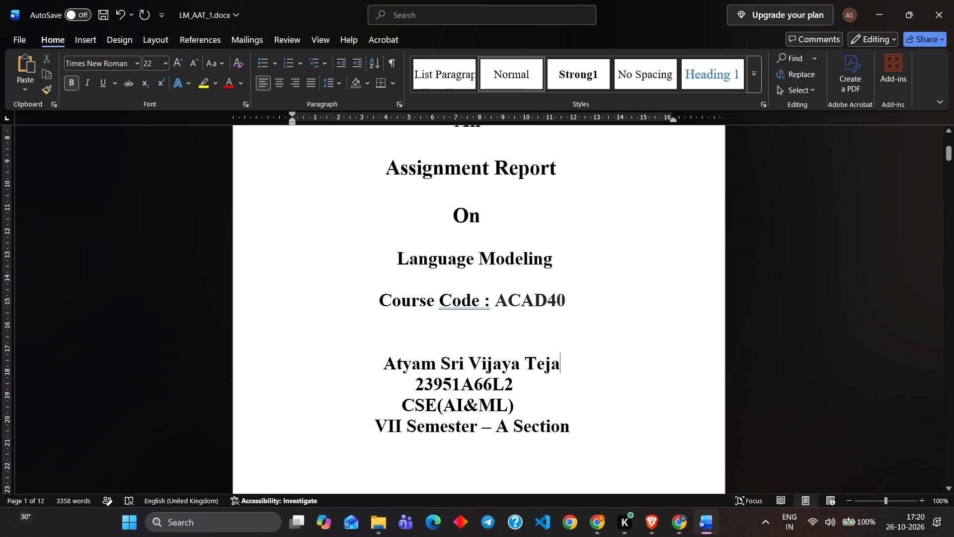
Close the LM_AAT_1.docx report, saving its changes in the AAT 1 folder.
scroll(649, 417, "up", 1)
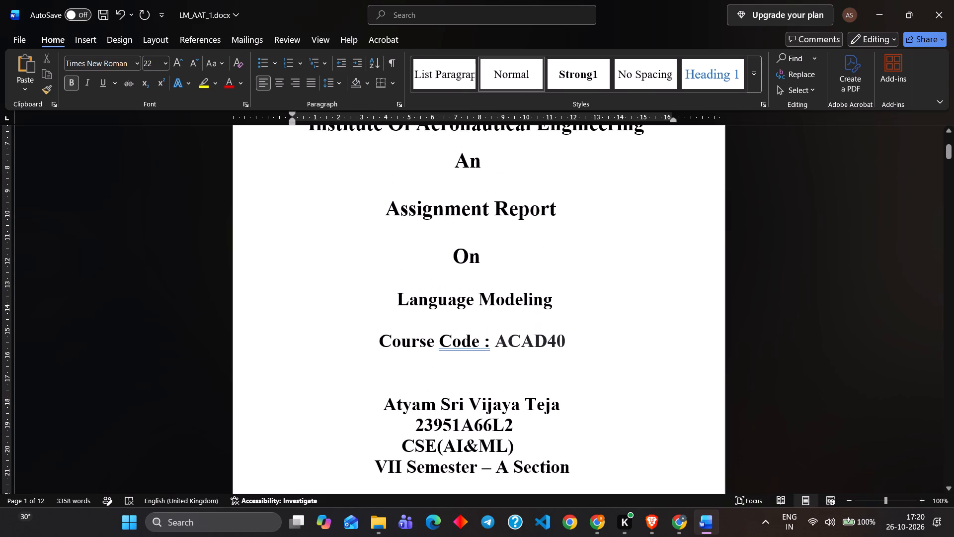
scroll(649, 417, "up", 1)
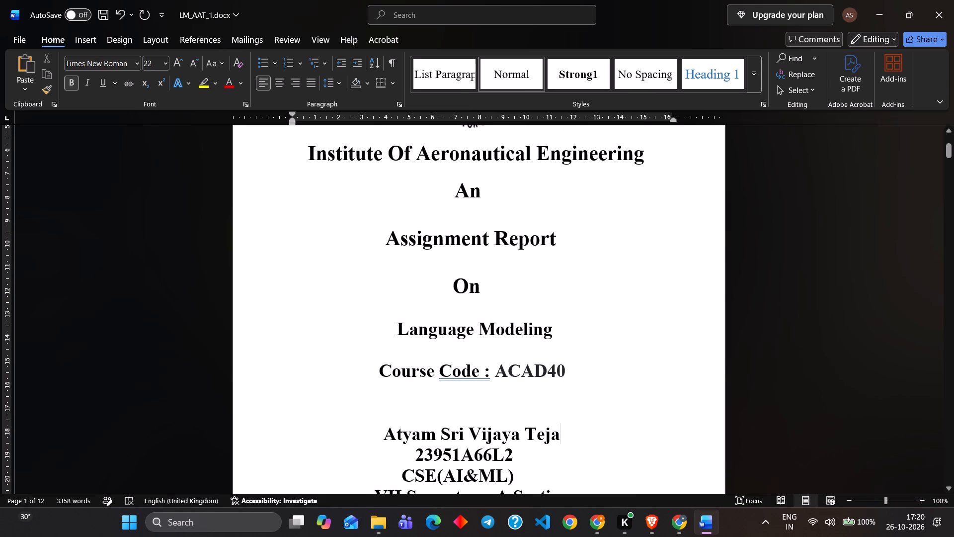
scroll(313, 314, "up", 3)
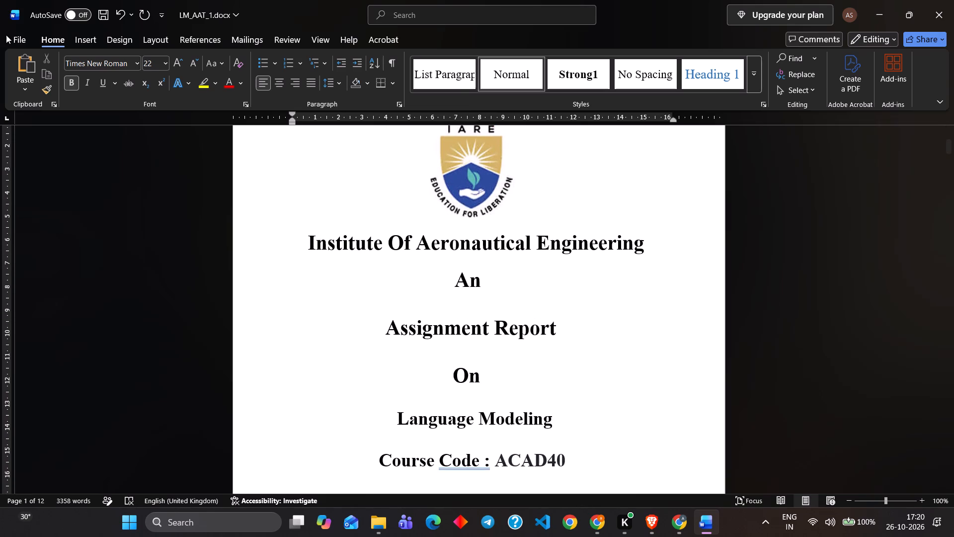
left_click(13, 39)
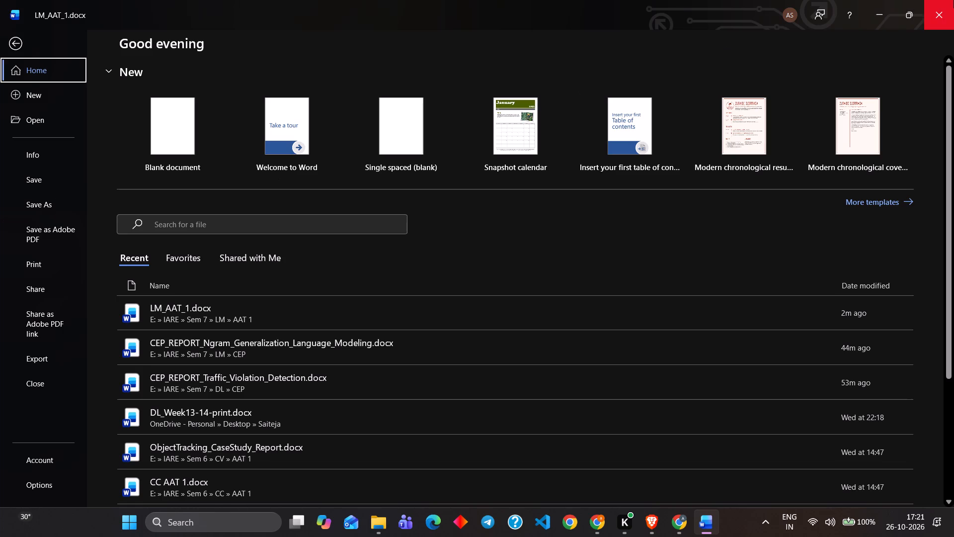
left_click(953, 0)
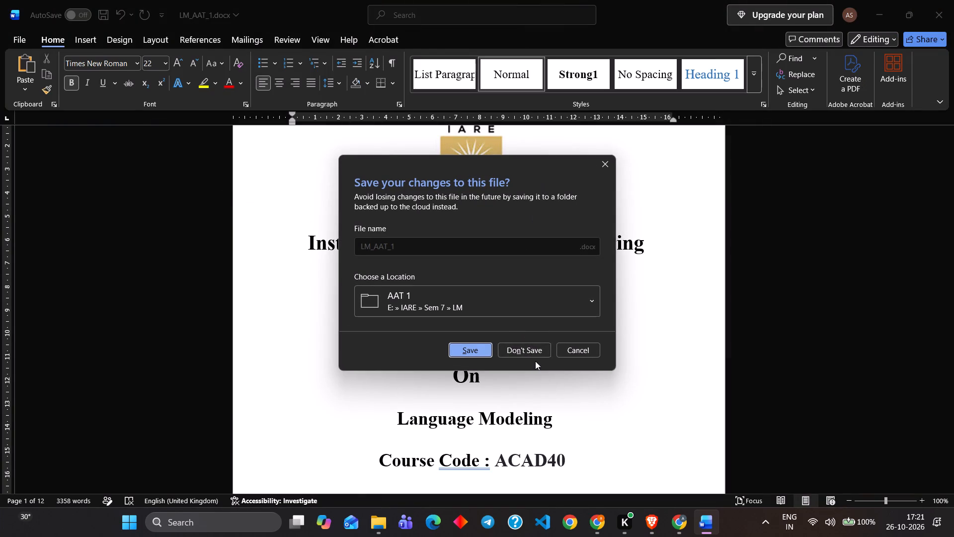
left_click(480, 348)
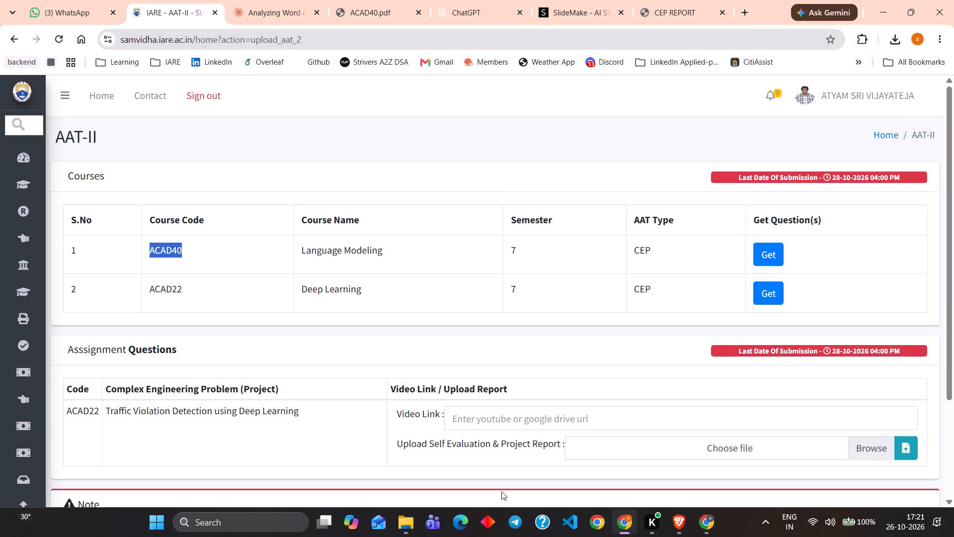
Reopen LM_AAT_1.docx from the AAT 1 folder in File Explorer.
left_click(413, 527)
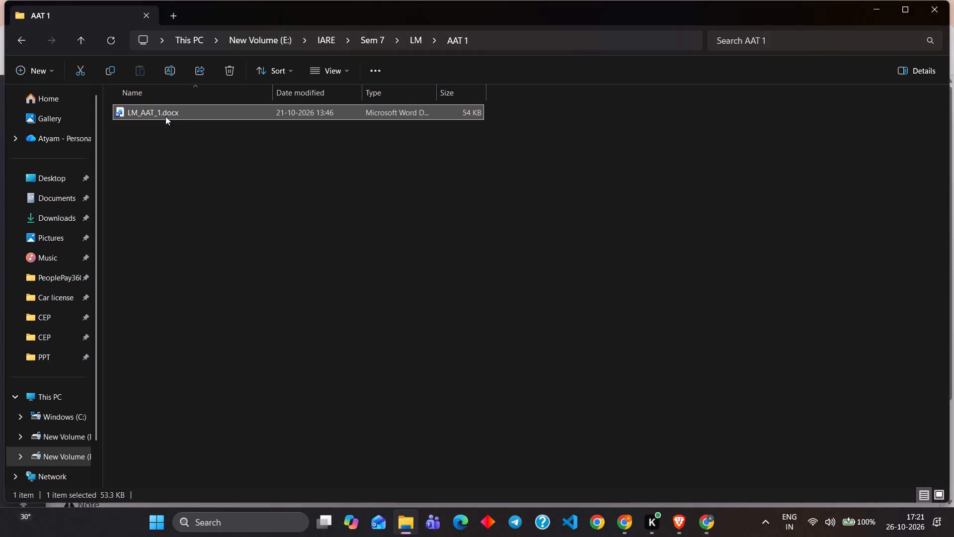
double_click(165, 116)
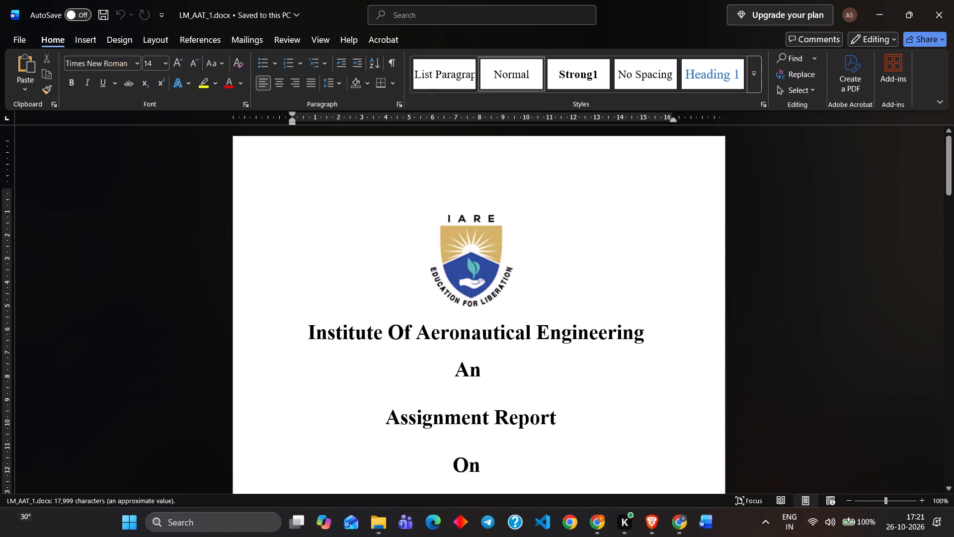
scroll(723, 344, "down", 3)
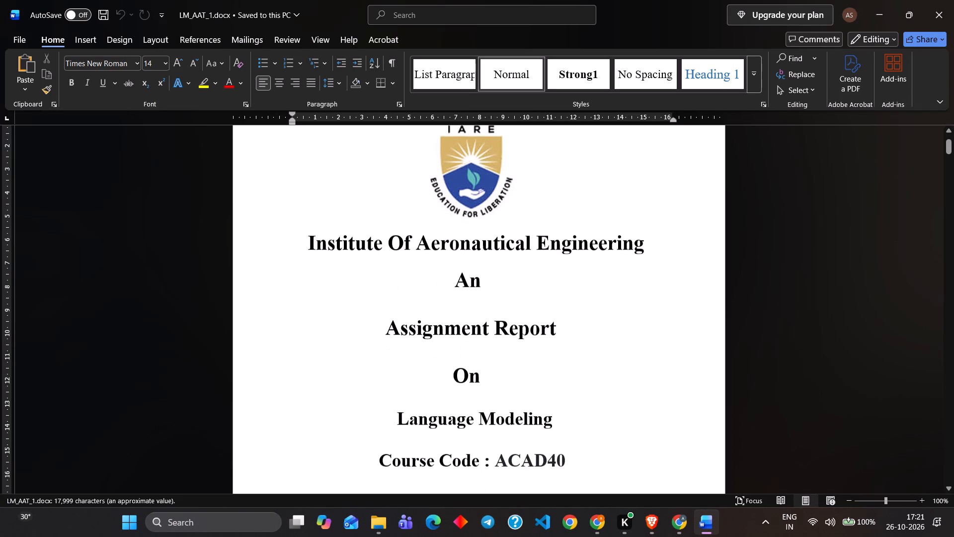
Switch to Brave, pause the playing YouTube video, and return to the LM_AAT_1 document in Word.
left_click(599, 517)
left_click(640, 521)
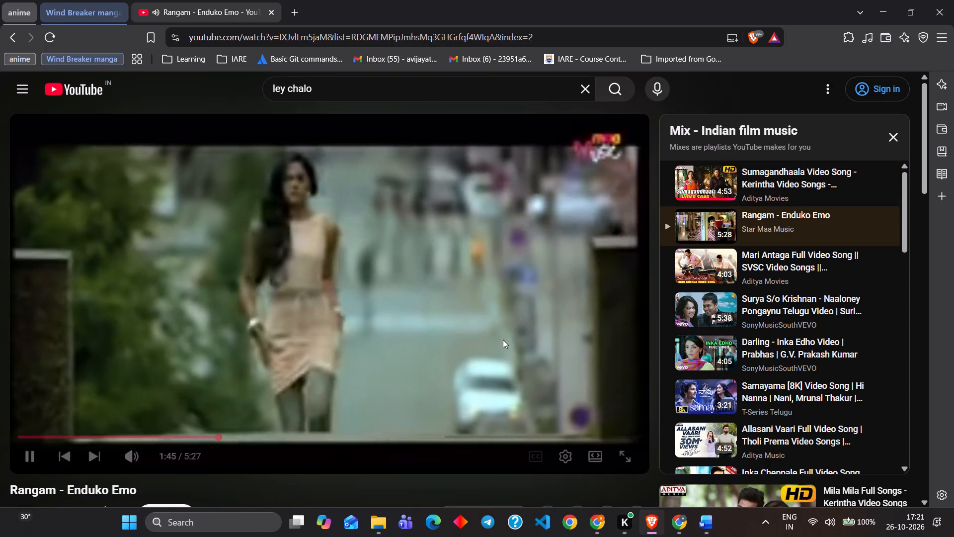
left_click(503, 340)
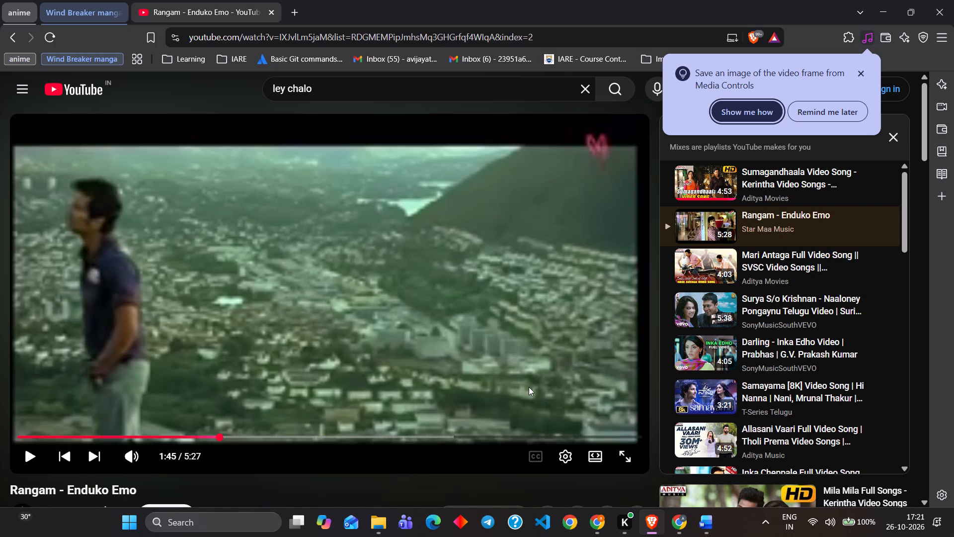
key("alt+Tab")
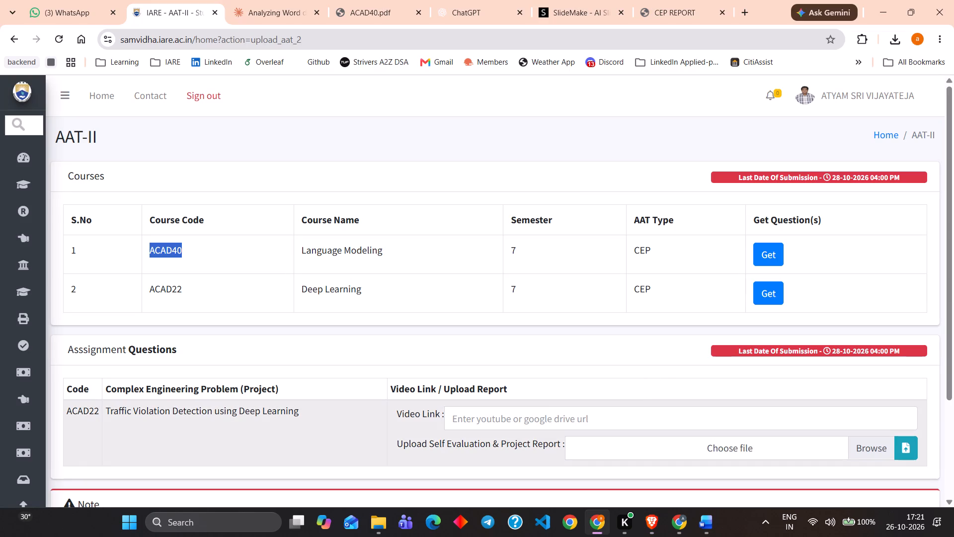
key("alt+Tab")
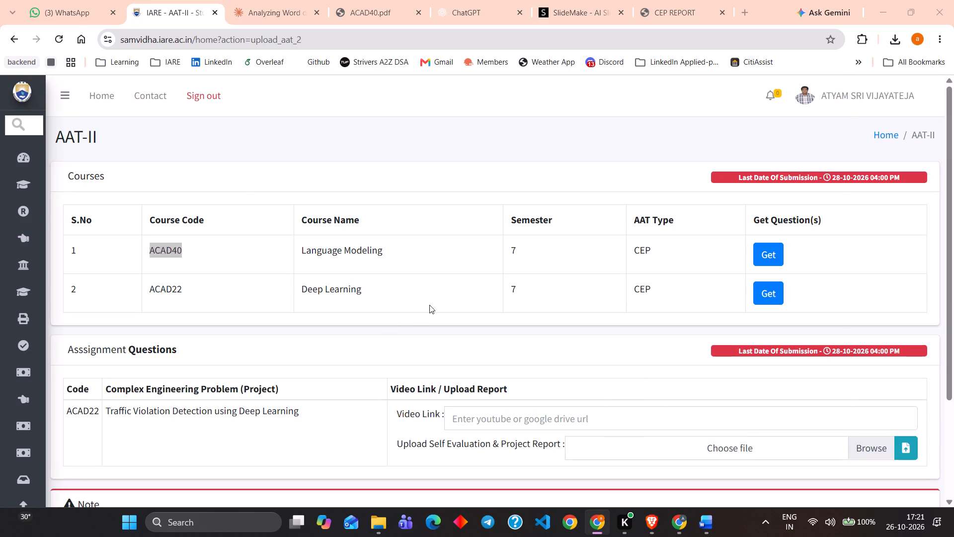
key("alt+Tab")
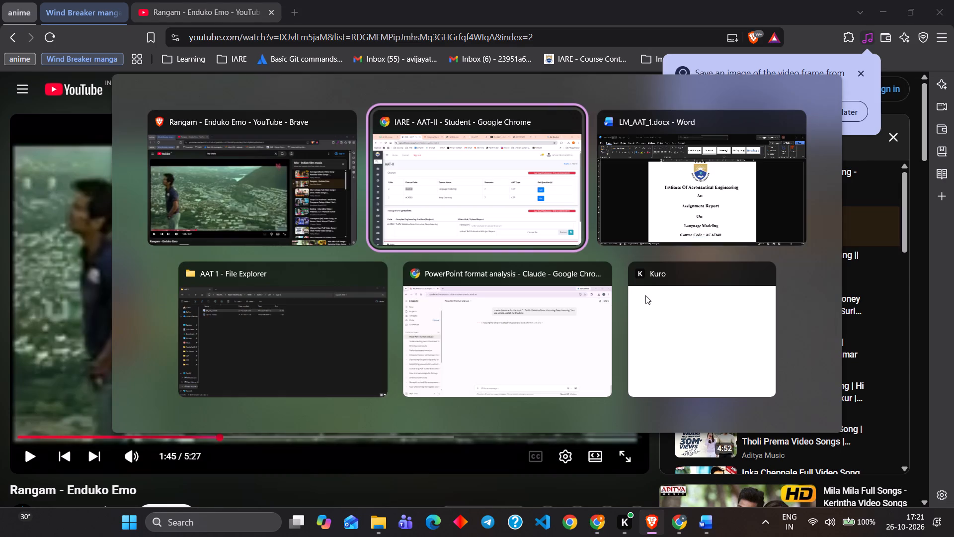
key("alt+Tab")
Insert two spaces before "CSE(AI&ML)" on the cover page to centre it better beneath the roll number line.
scroll(510, 357, "down", 4)
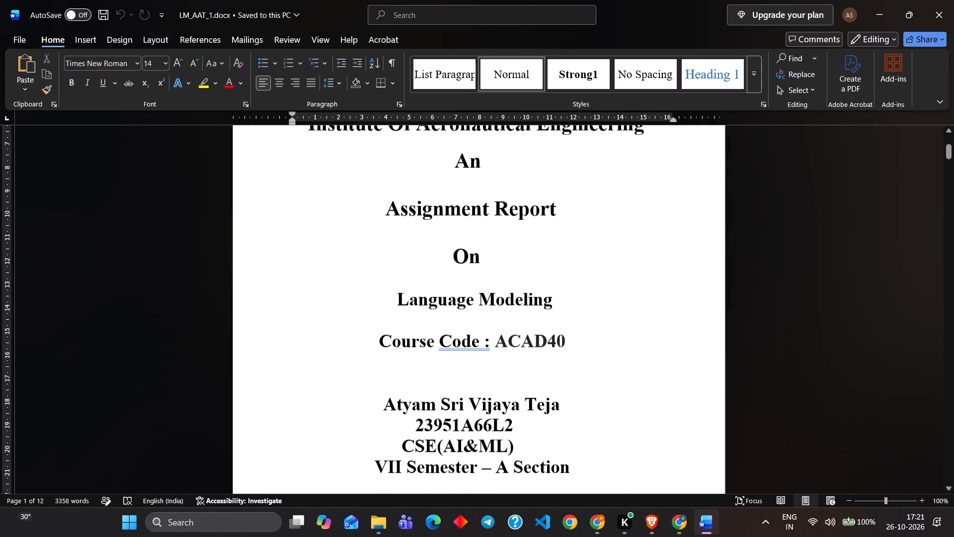
scroll(510, 358, "down", 3)
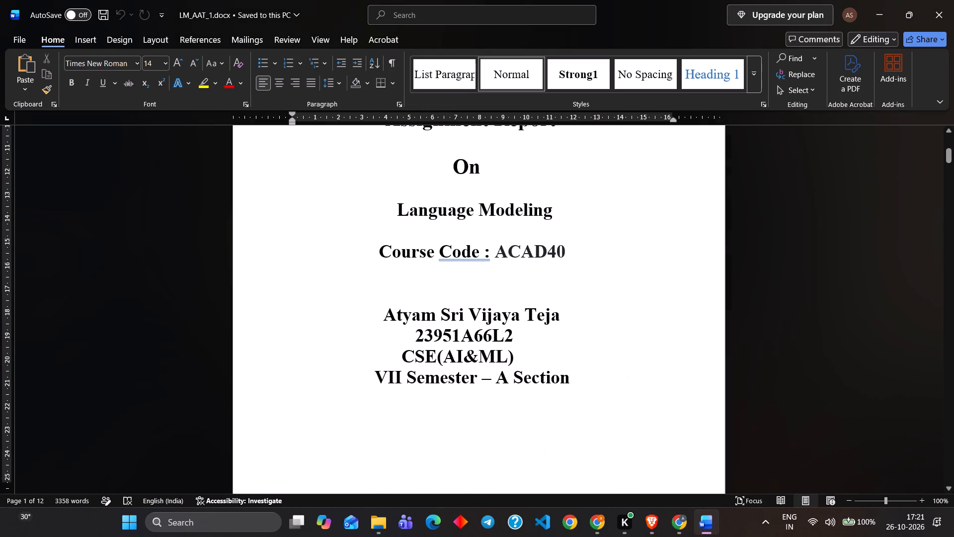
left_click(415, 331)
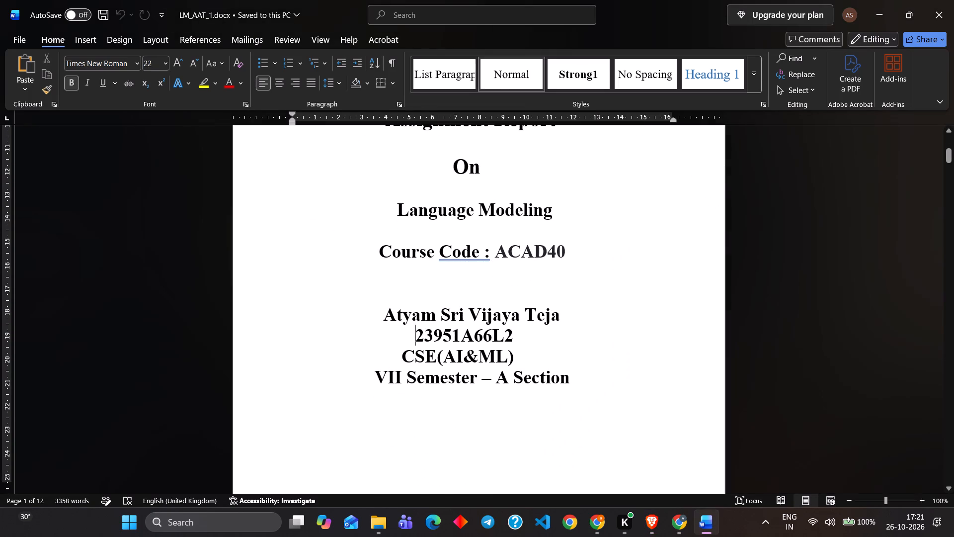
left_click(401, 357)
key("space")
key("space")
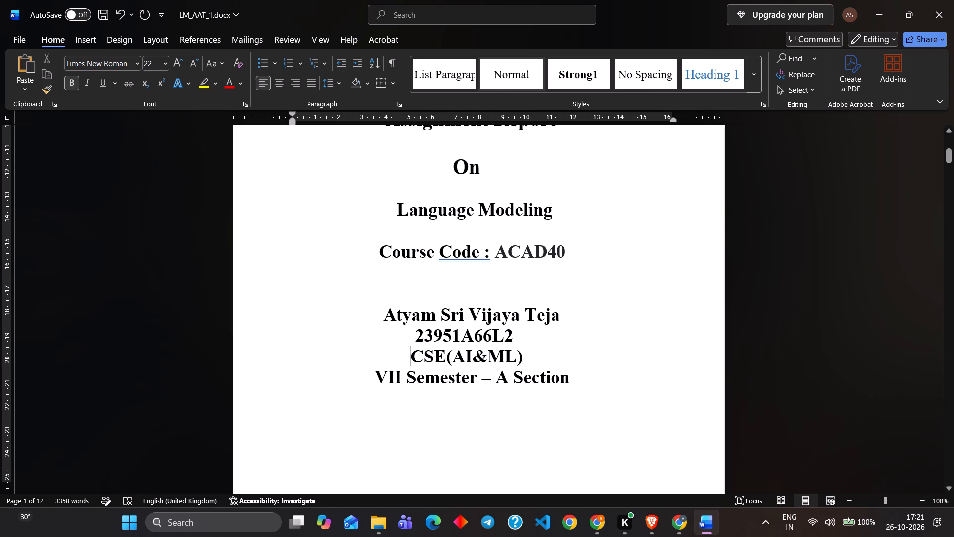
left_click(774, 308)
Review the cover page alignment and skim the report's pages through Q10, ending back at the cover page.
scroll(624, 340, "down", 13)
scroll(624, 340, "up", 5)
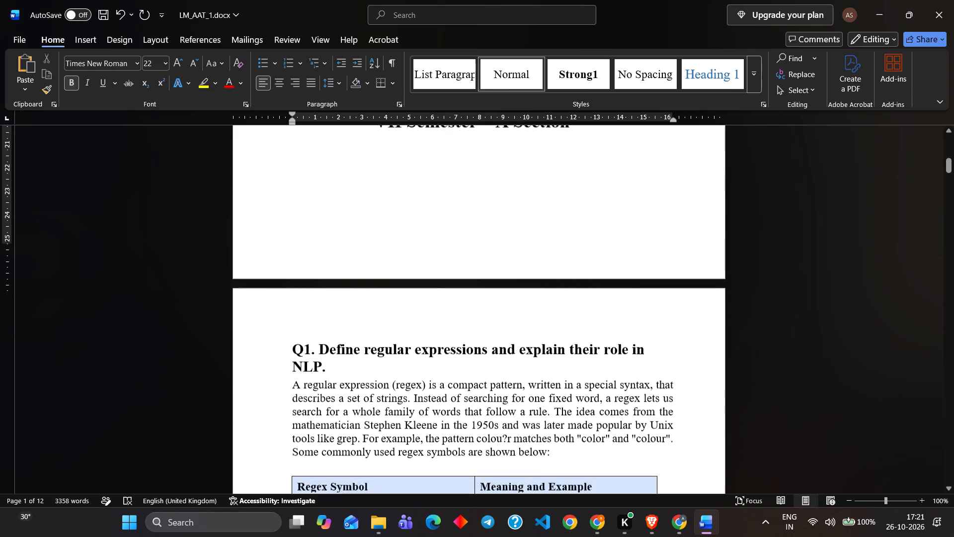
scroll(623, 341, "up", 5)
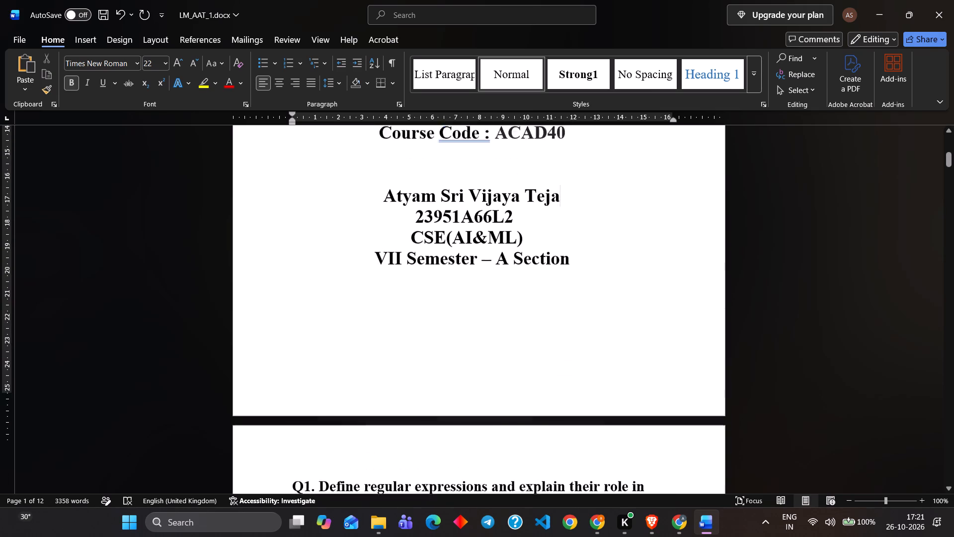
scroll(623, 341, "up", 13)
scroll(623, 341, "down", 9)
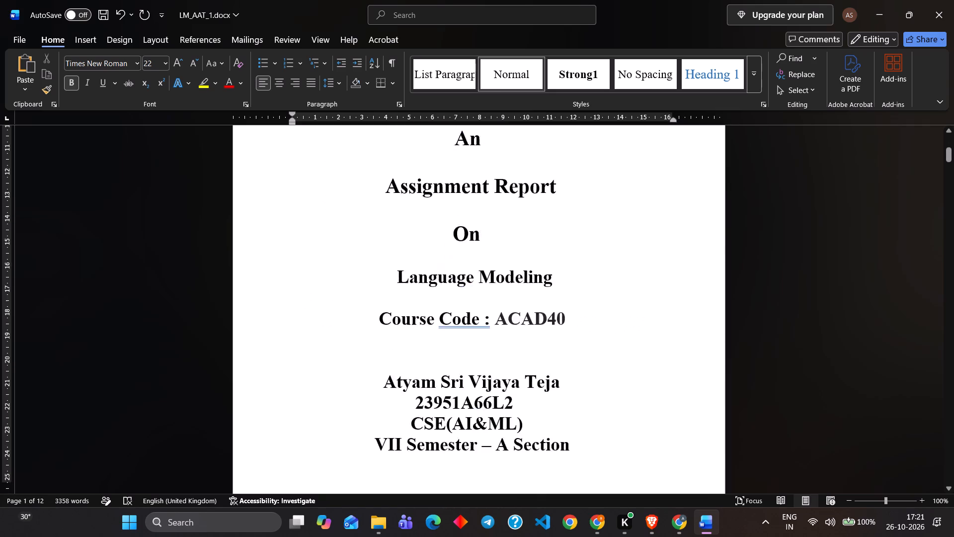
scroll(623, 341, "down", 19)
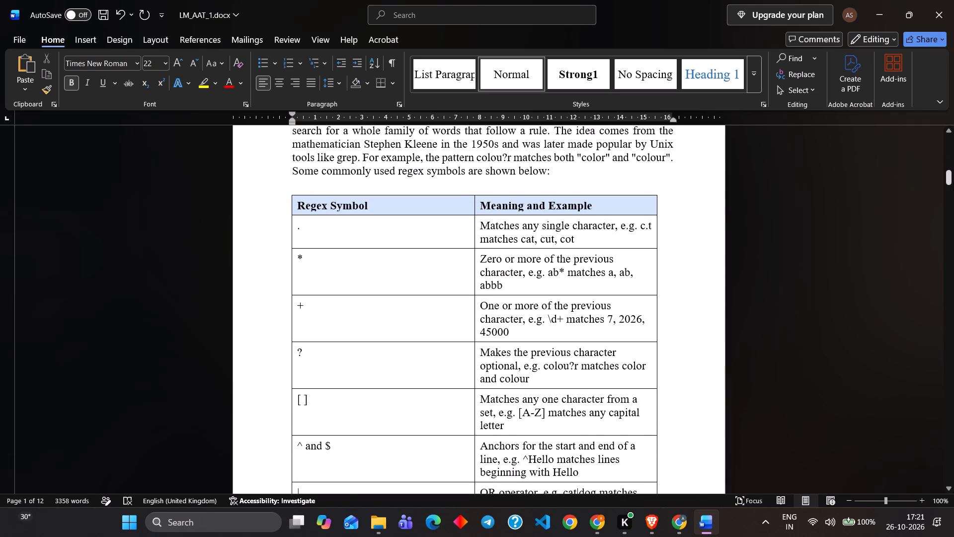
left_click_drag(953, 181, 952, 194)
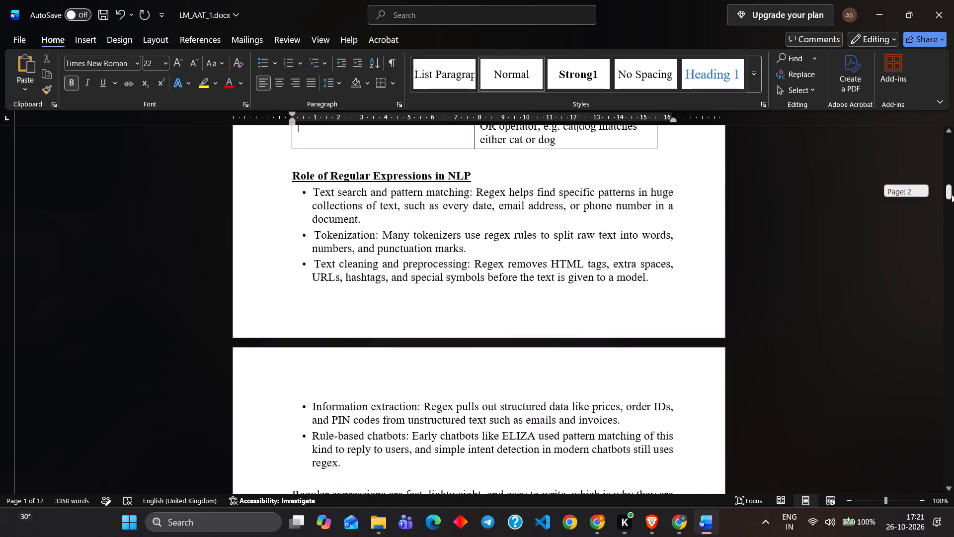
left_click_drag(952, 194, 947, 256)
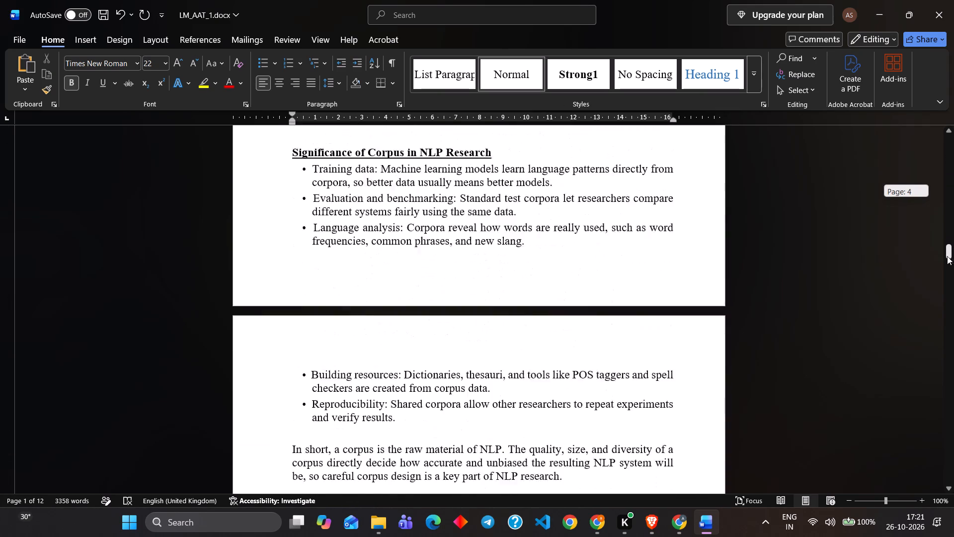
left_click_drag(947, 256, 933, 362)
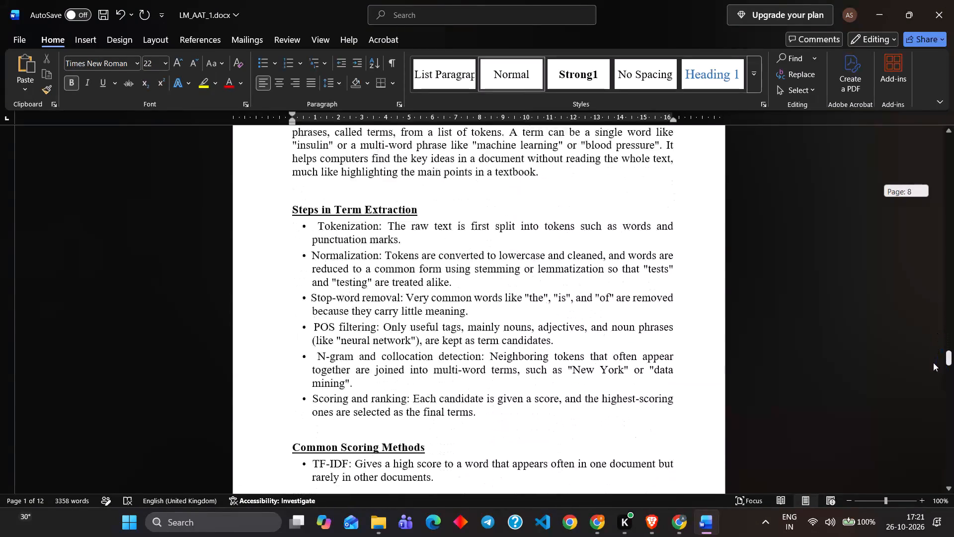
left_click_drag(933, 362, 928, 427)
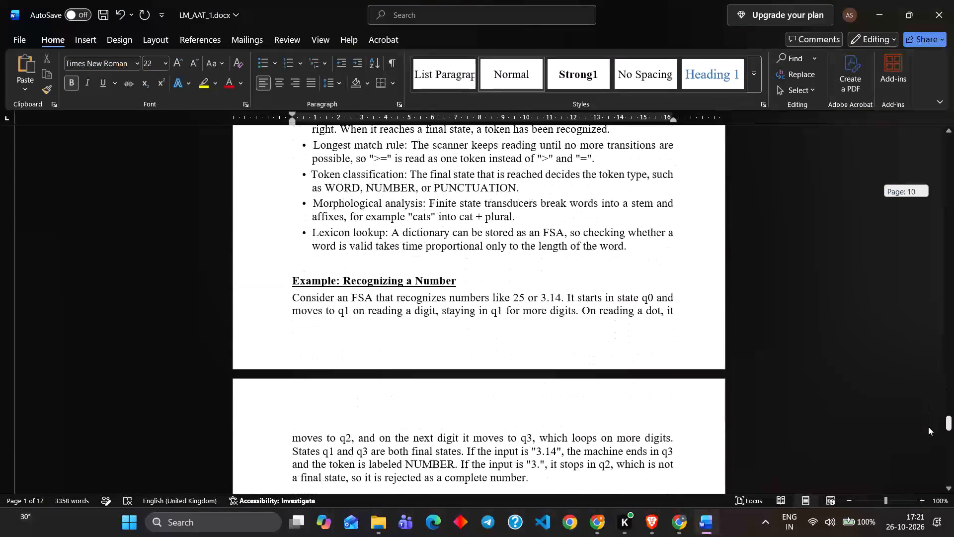
left_click_drag(928, 427, 923, 442)
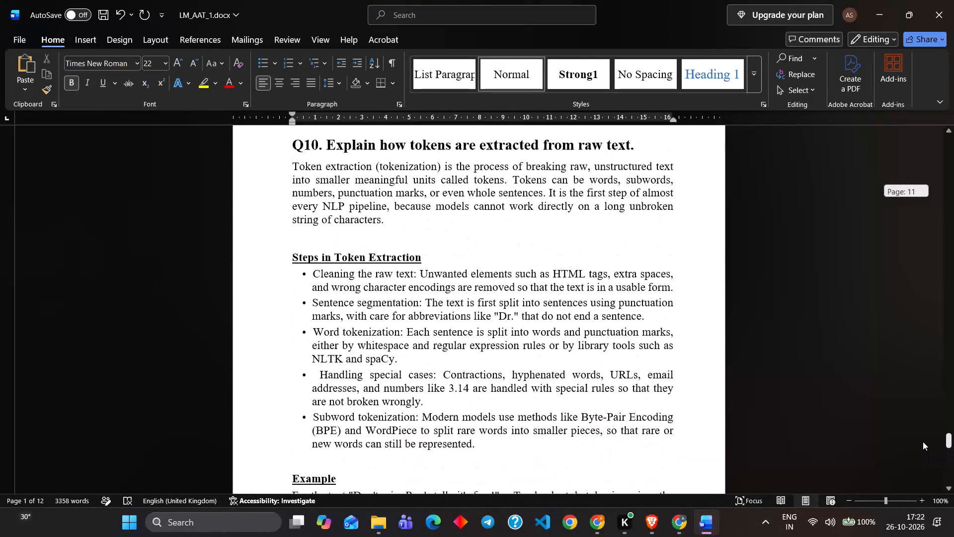
left_click_drag(923, 442, 920, 174)
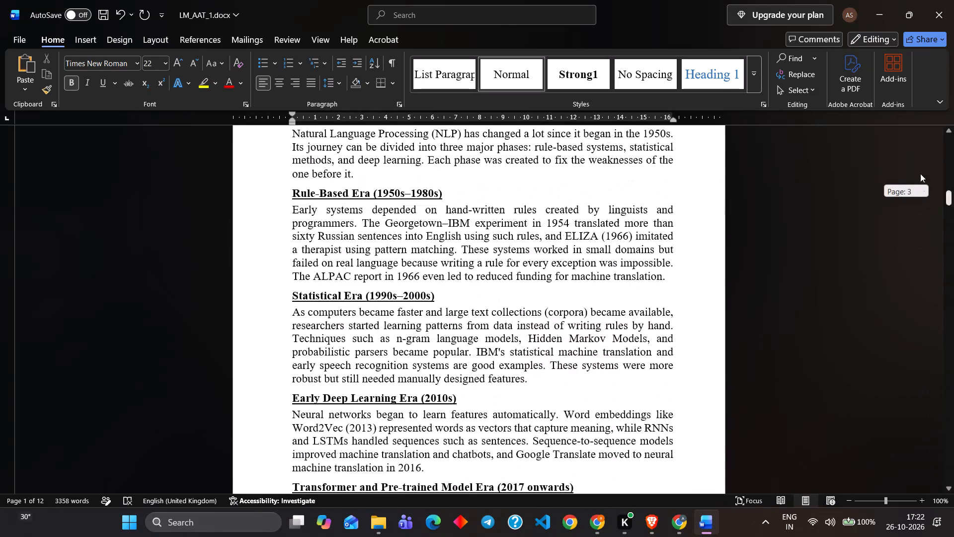
left_click_drag(920, 174, 917, 141)
scroll(661, 341, "down", 5)
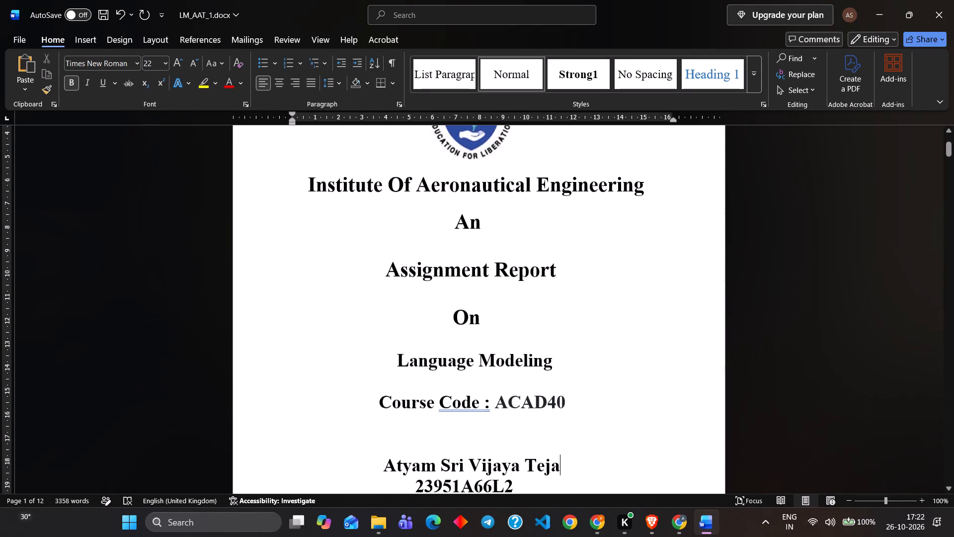
scroll(657, 346, "down", 6)
scroll(657, 346, "up", 1)
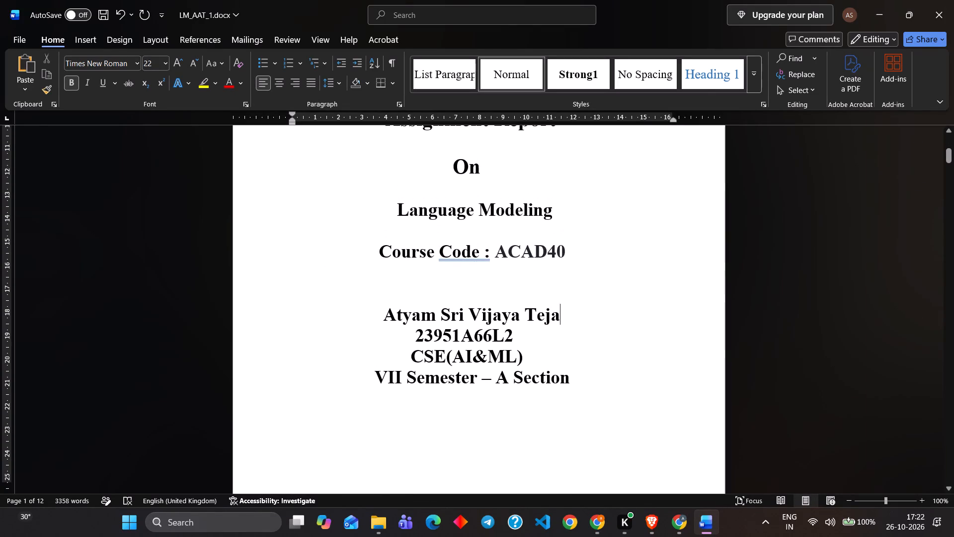
Close the LM_AAT_1.docx report, saving the cover page alignment change in the AAT 1 folder.
left_click(25, 43)
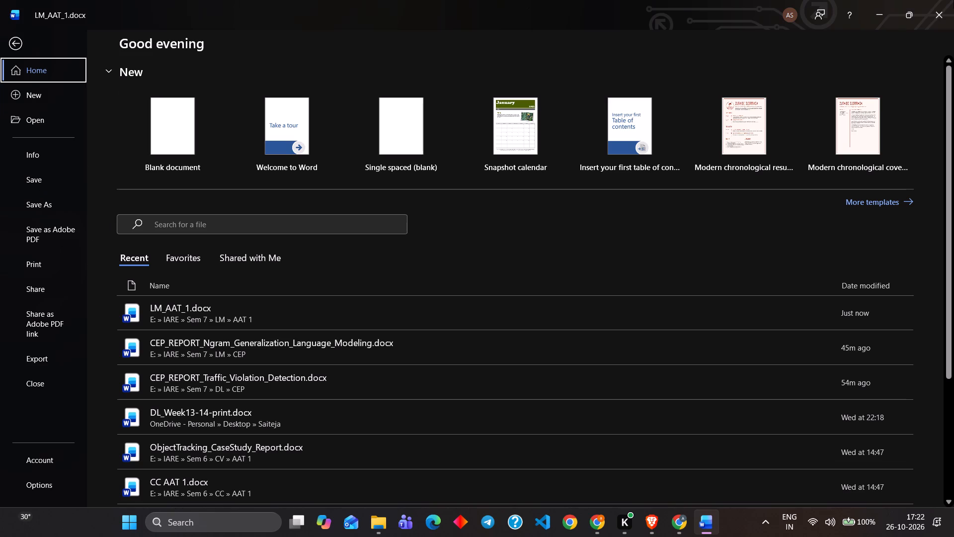
left_click(953, 0)
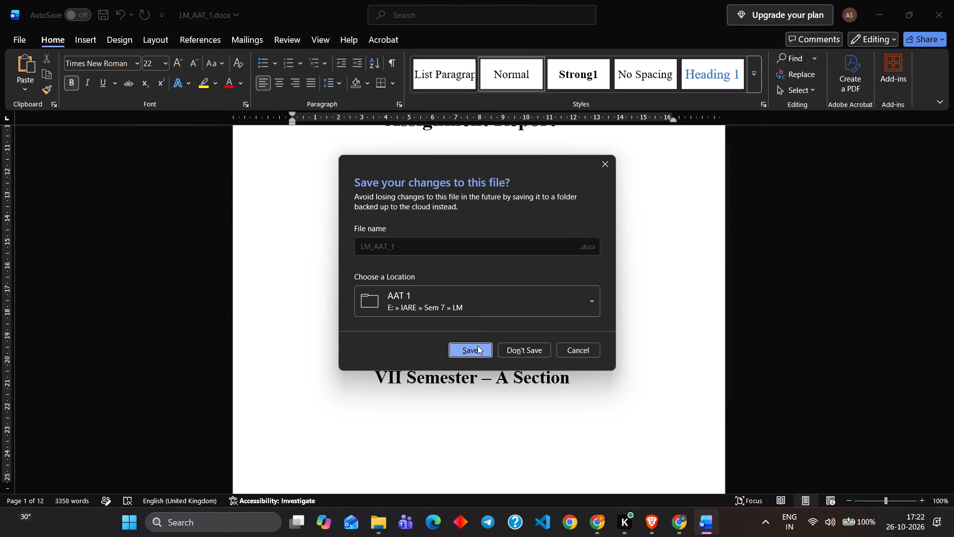
left_click(474, 350)
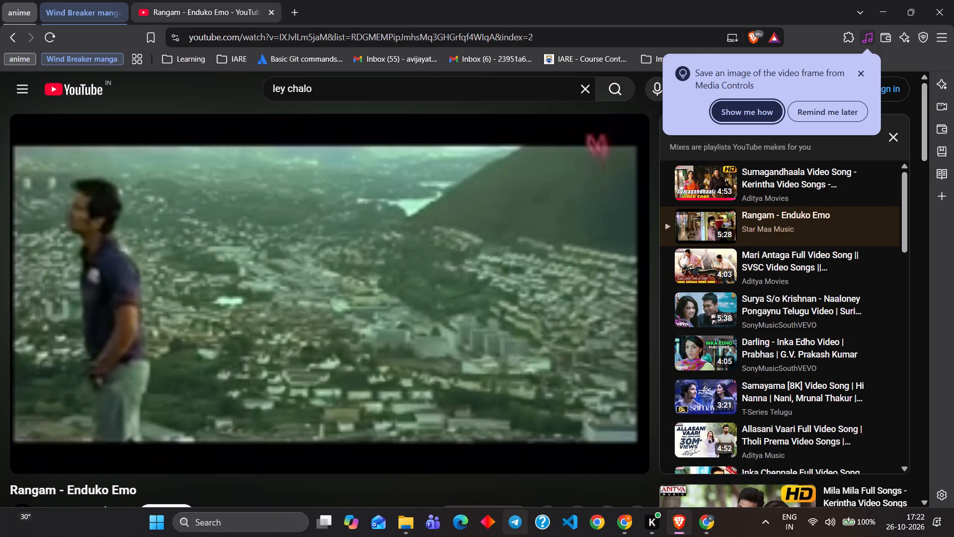
Open DL_AAT_1.docx from the AAT 1 folder under Sem 7 > DL in File Explorer and enable editing in Word.
left_click(408, 531)
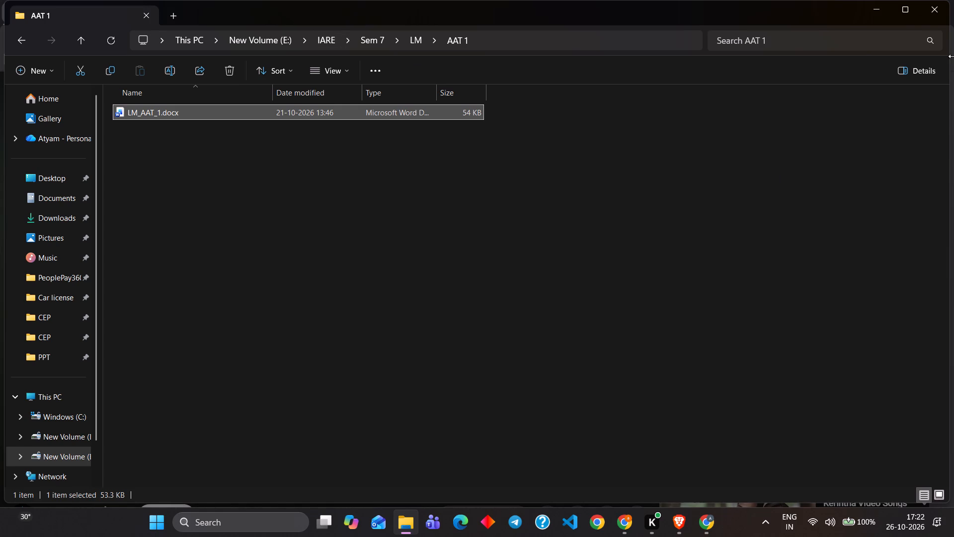
left_click(372, 40)
double_click(154, 130)
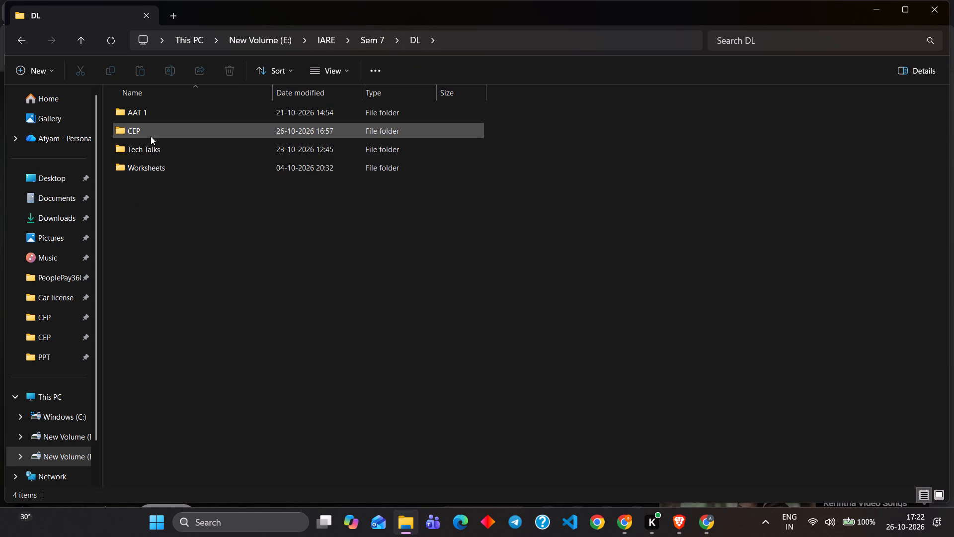
double_click(159, 110)
double_click(146, 115)
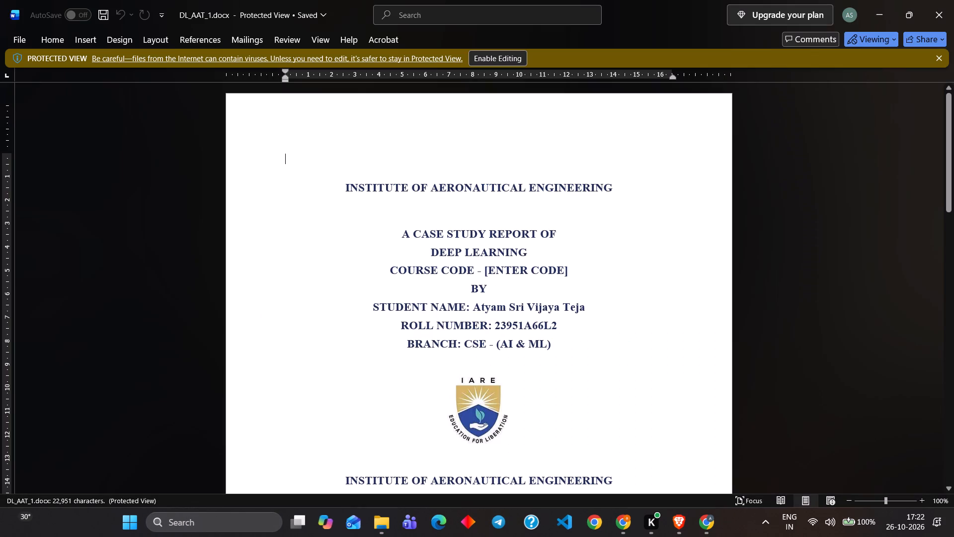
left_click(502, 55)
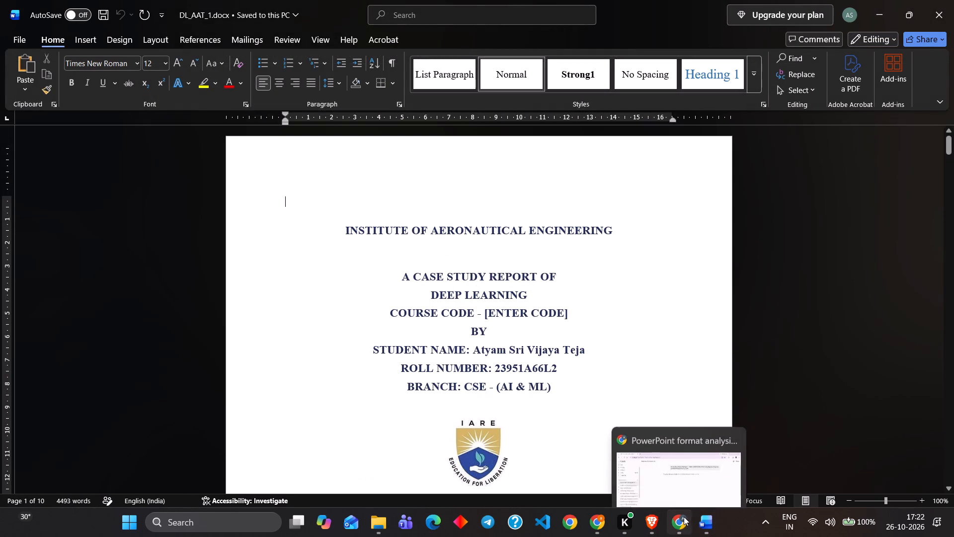
Copy the Deep Learning course code ACAD22 from the AAT-II page in Chrome and replace "[ENTER CODE]" with it on the report's cover page.
left_click(593, 523)
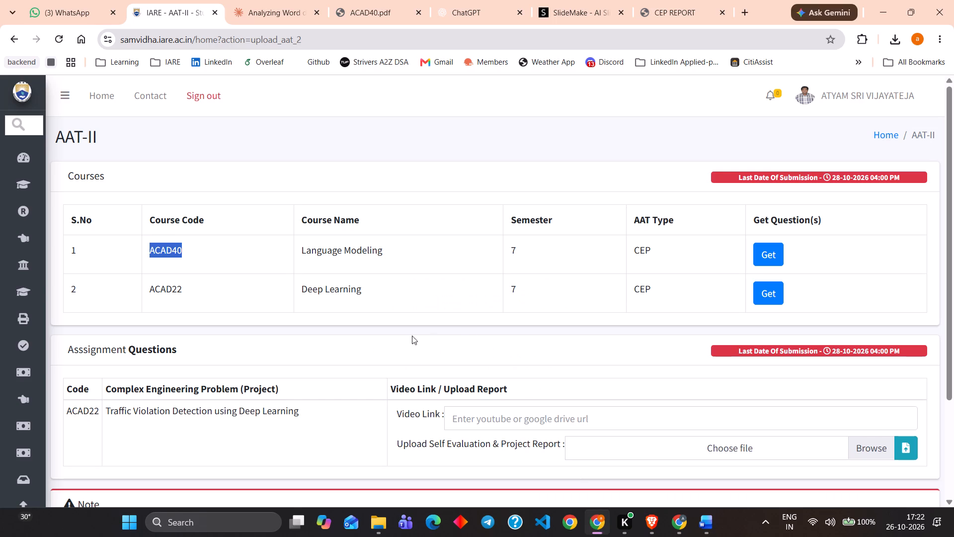
left_click_drag(193, 294, 145, 286)
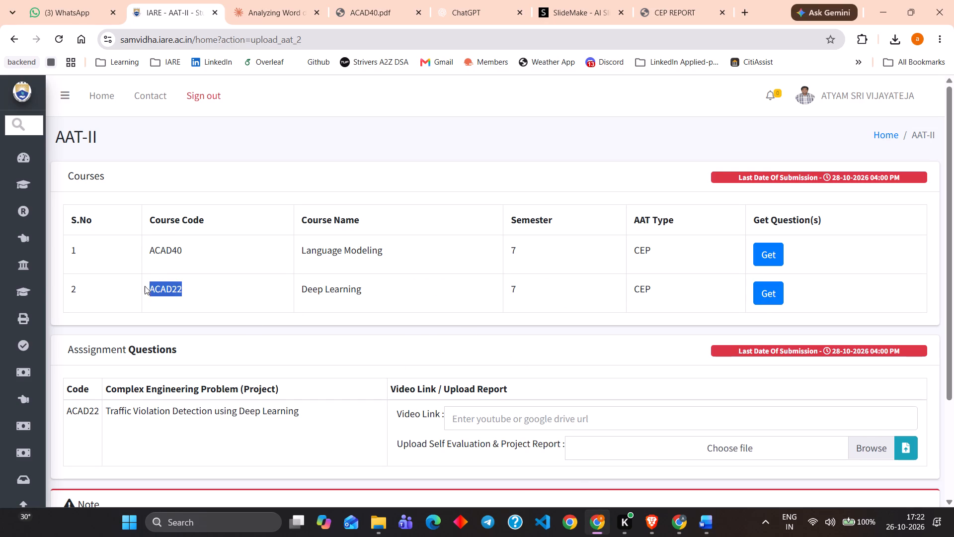
left_click_drag(145, 286, 143, 285)
key("ctrl+c")
key("alt+Tab")
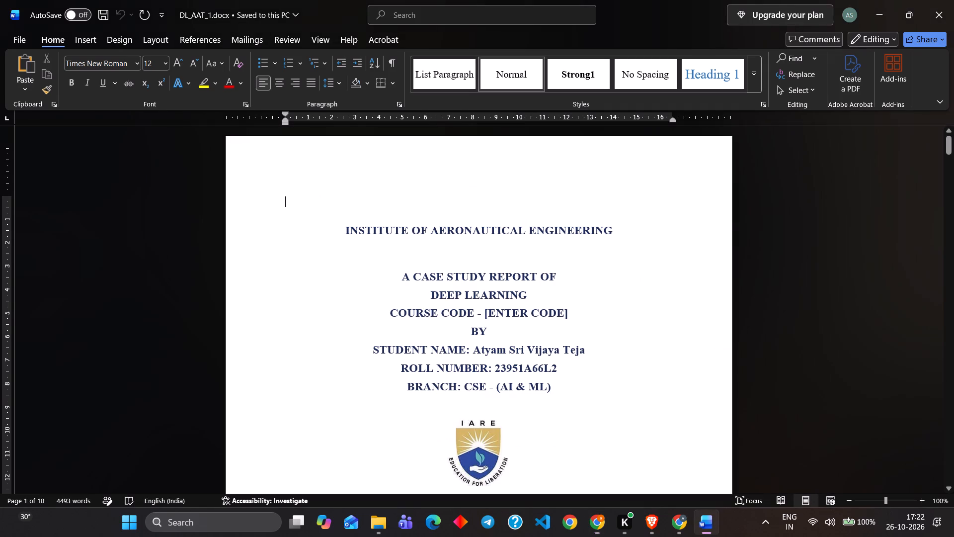
left_click_drag(570, 312, 478, 312)
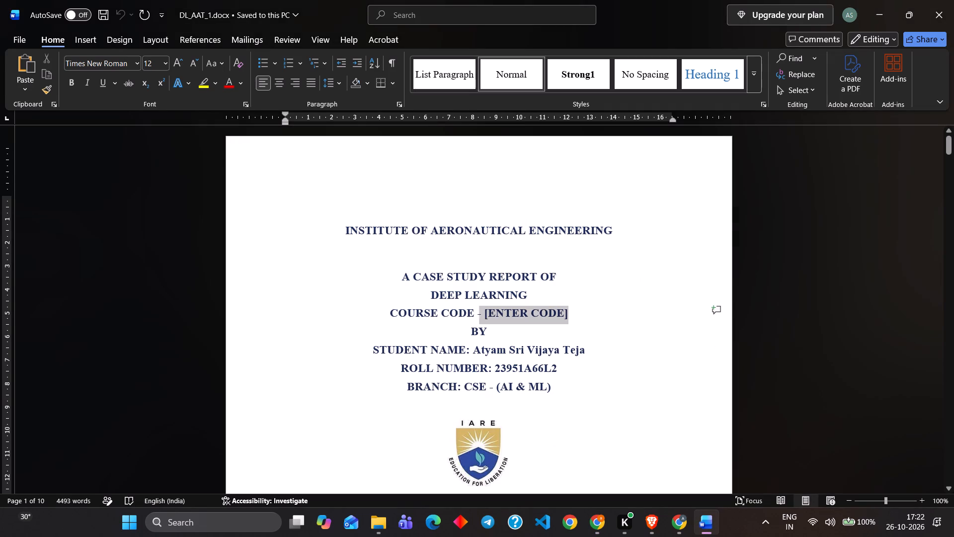
left_click_drag(478, 312, 484, 314)
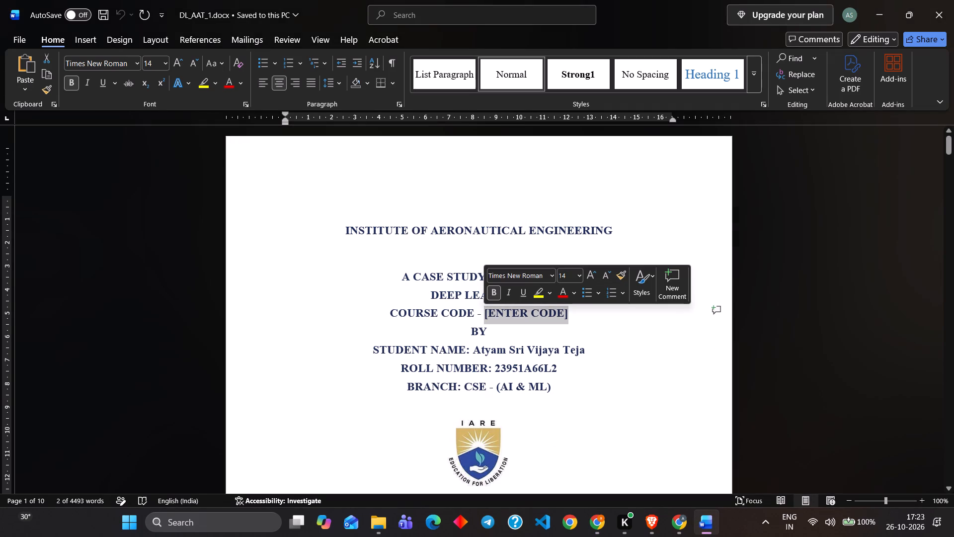
key("ctrl+v")
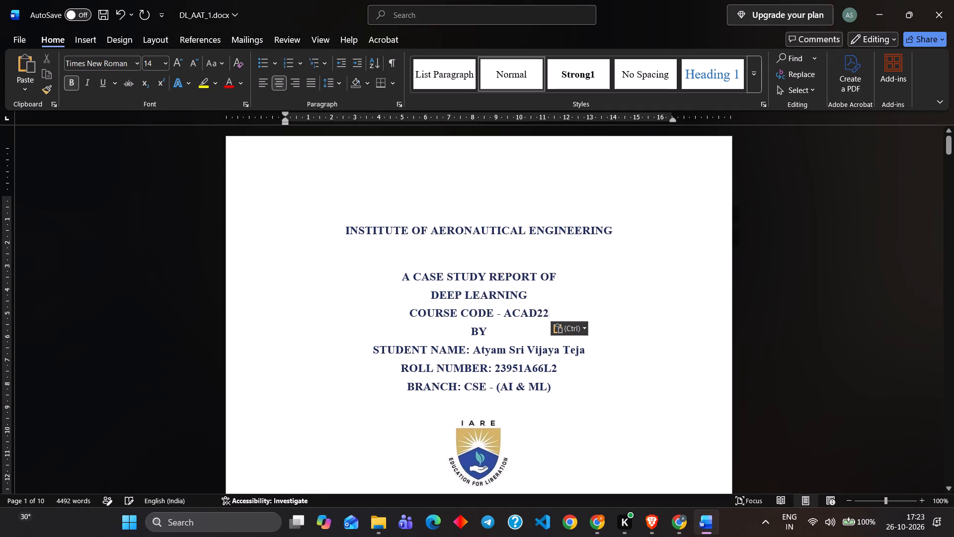
left_click(723, 280)
left_click_drag(672, 332, 668, 334)
left_click_drag(668, 334, 657, 339)
Skim the Deep Learning case study report from the cover page through section 11, Conclusion, and return to the cover page.
scroll(613, 416, "down", 3)
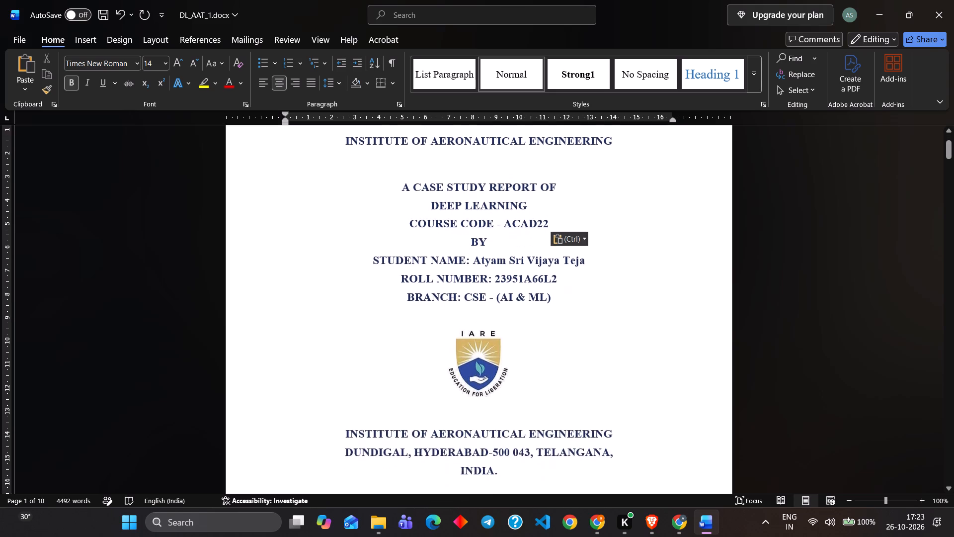
scroll(613, 416, "down", 12)
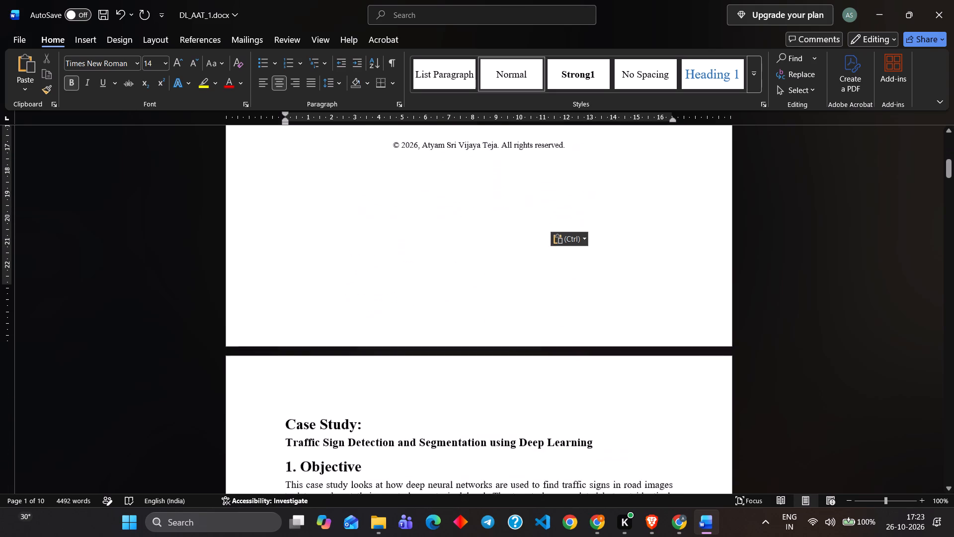
scroll(614, 416, "down", 12)
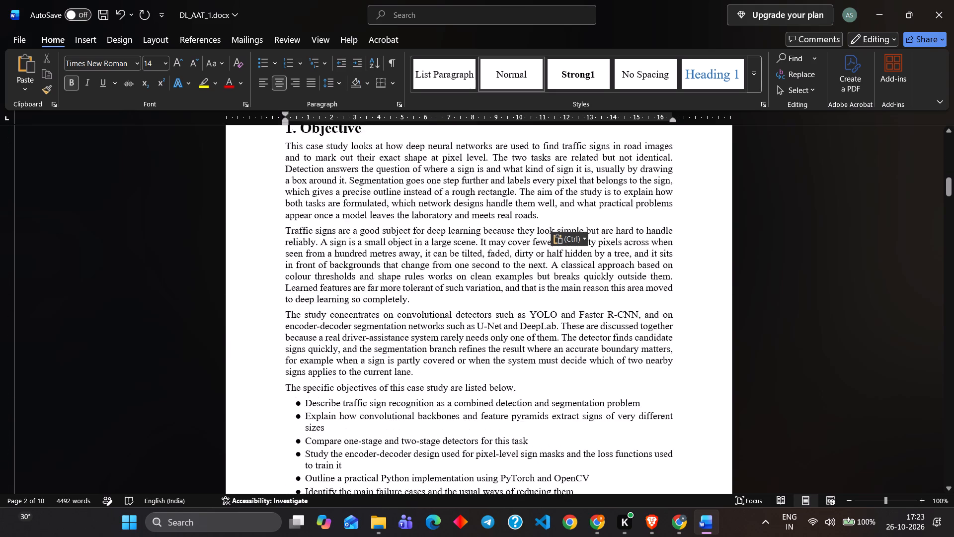
scroll(614, 413, "down", 19)
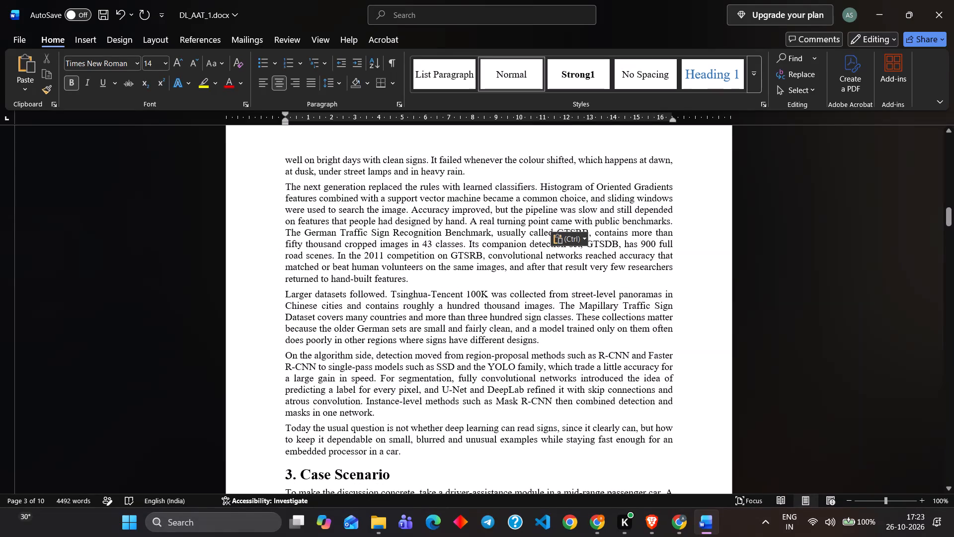
scroll(614, 411, "down", 9)
scroll(614, 411, "down", 15)
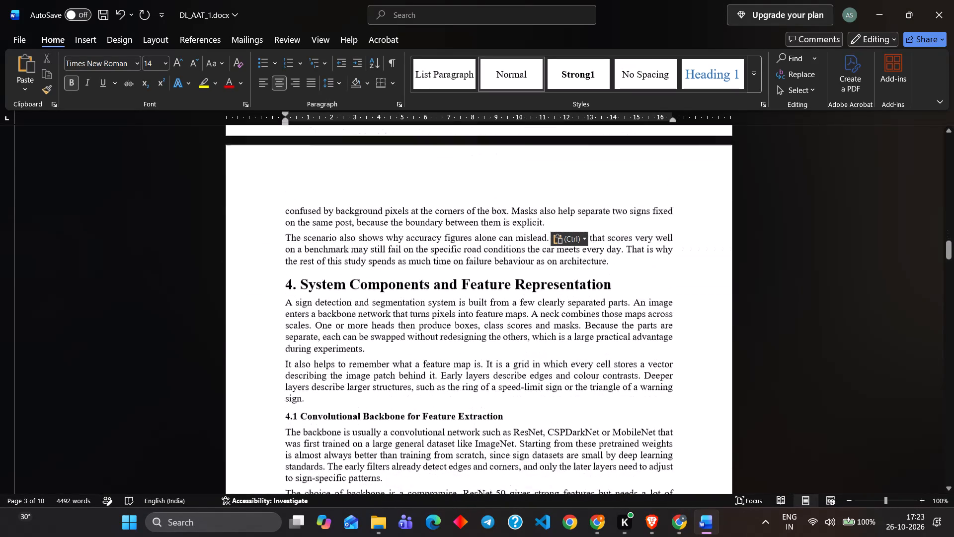
scroll(614, 411, "down", 20)
scroll(614, 411, "down", 11)
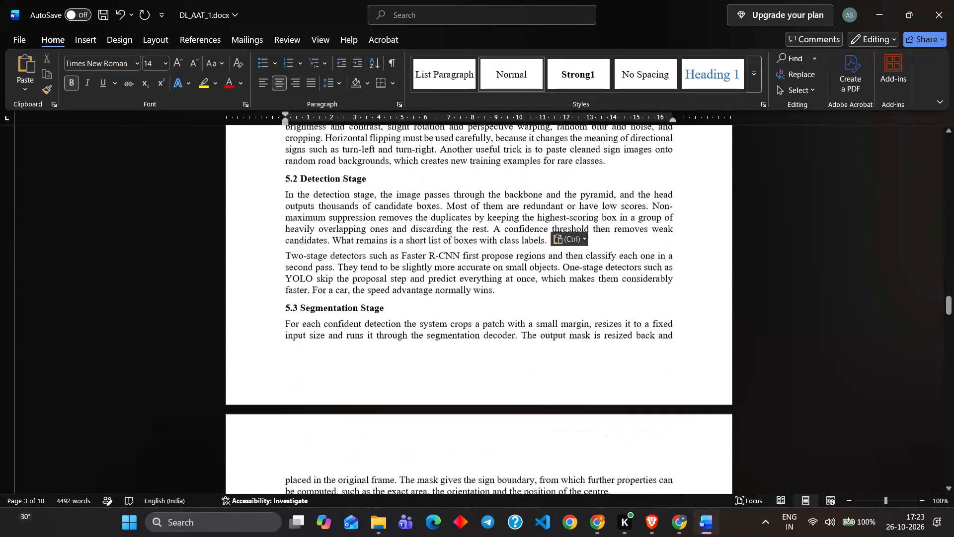
scroll(614, 412, "down", 20)
scroll(614, 412, "down", 16)
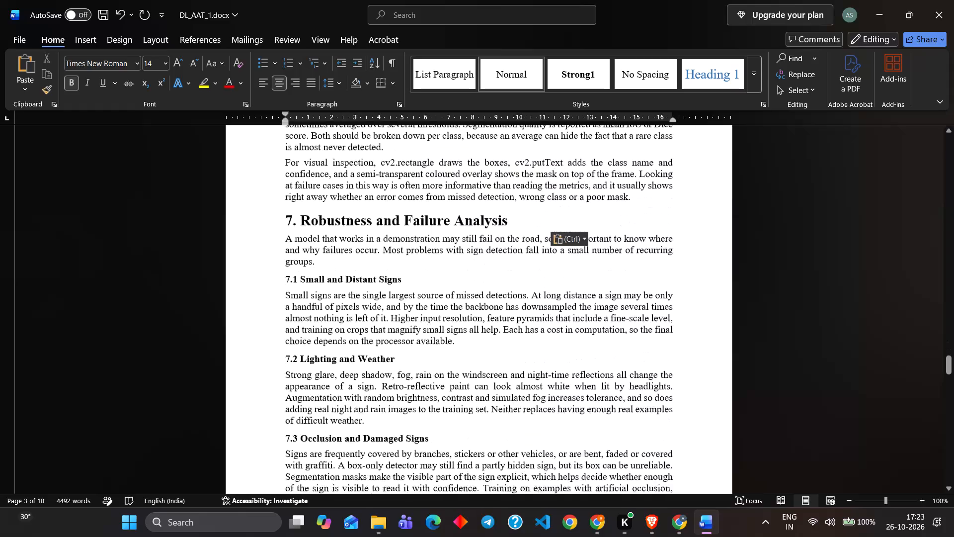
scroll(613, 413, "down", 20)
scroll(613, 413, "down", 16)
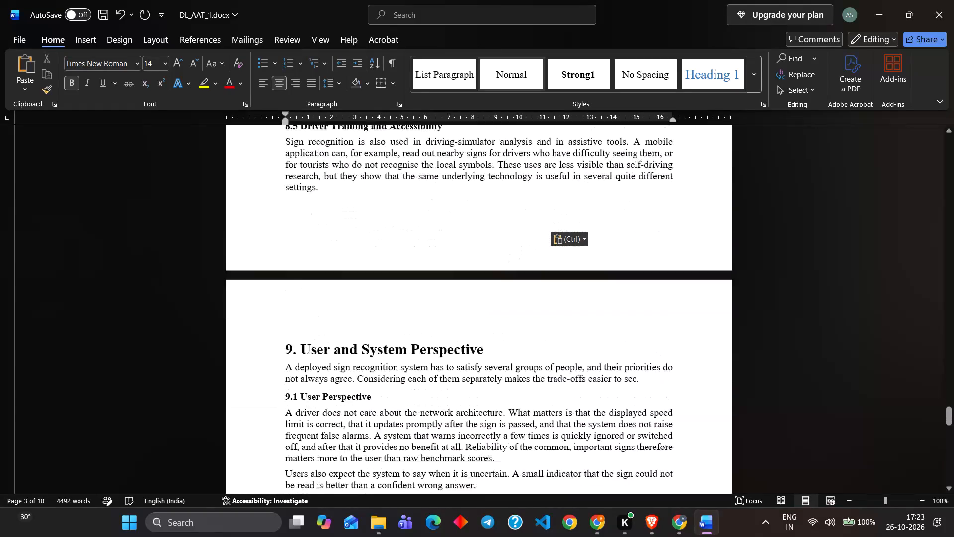
scroll(611, 411, "down", 17)
scroll(611, 412, "down", 5)
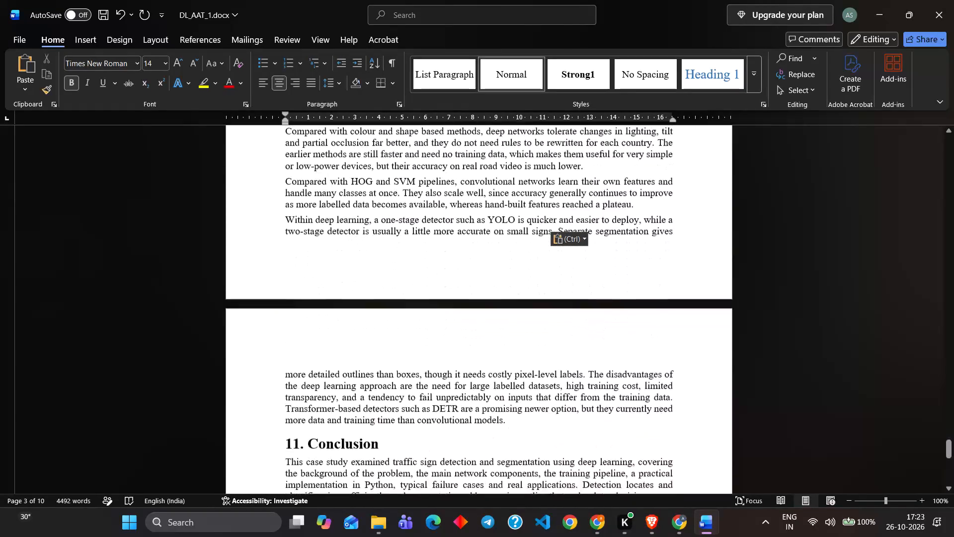
scroll(611, 412, "down", 17)
middle_click(611, 413)
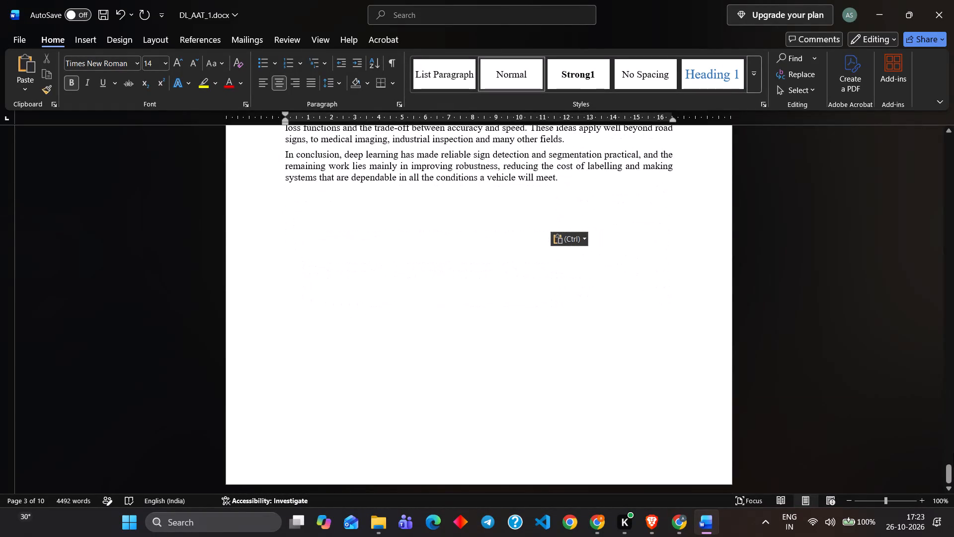
scroll(911, 444, "down", 4)
left_click_drag(951, 474, 933, 264)
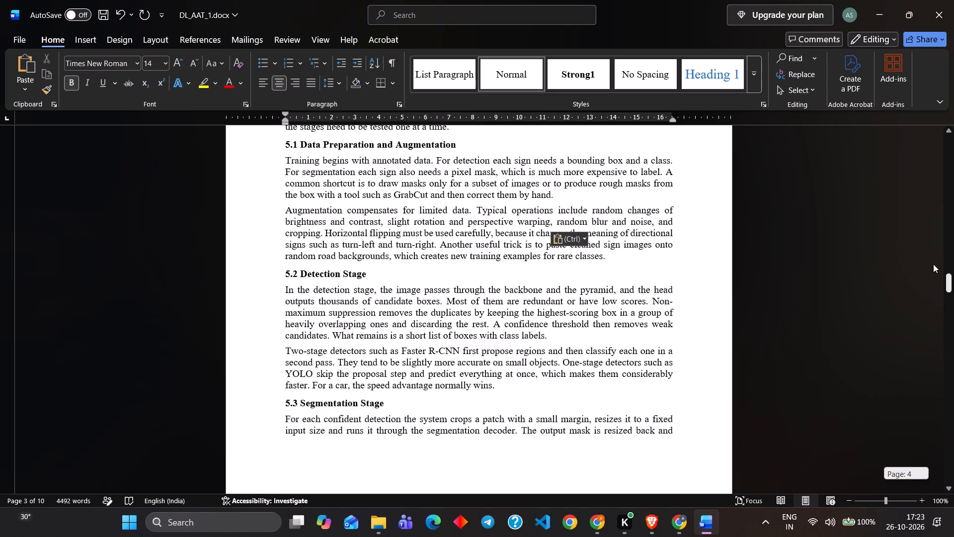
left_click_drag(933, 264, 932, 144)
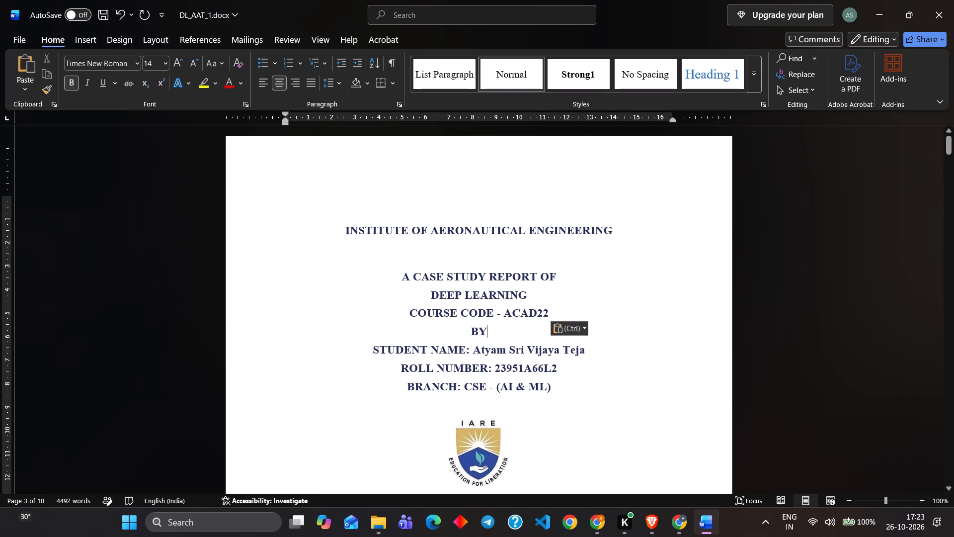
Check the cover page's course, student and institute details down to the copyright line.
scroll(704, 355, "down", 1)
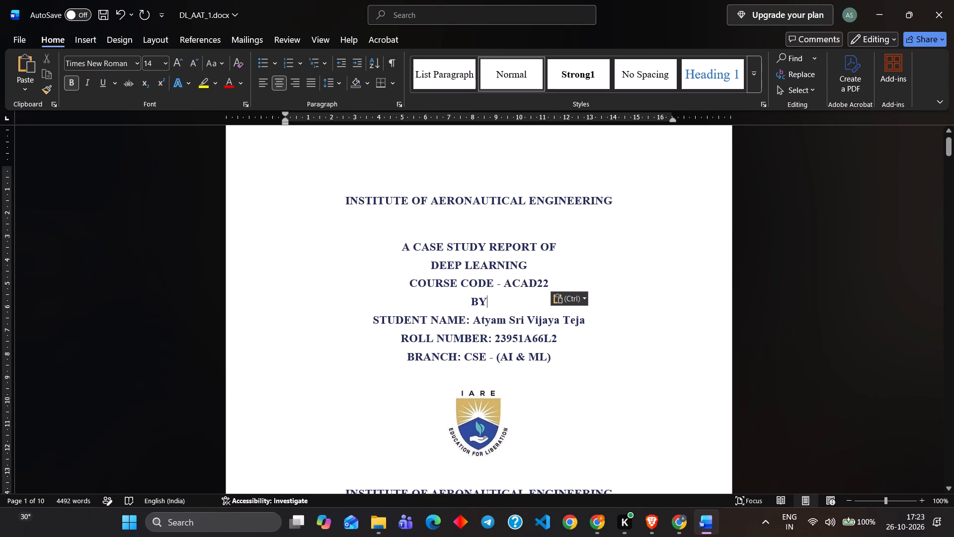
scroll(646, 393, "down", 1)
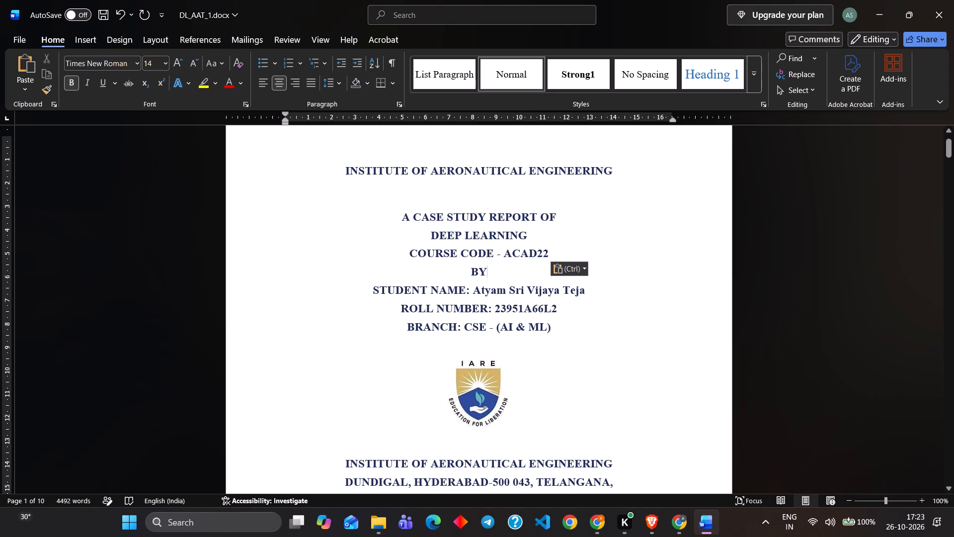
scroll(607, 358, "down", 2)
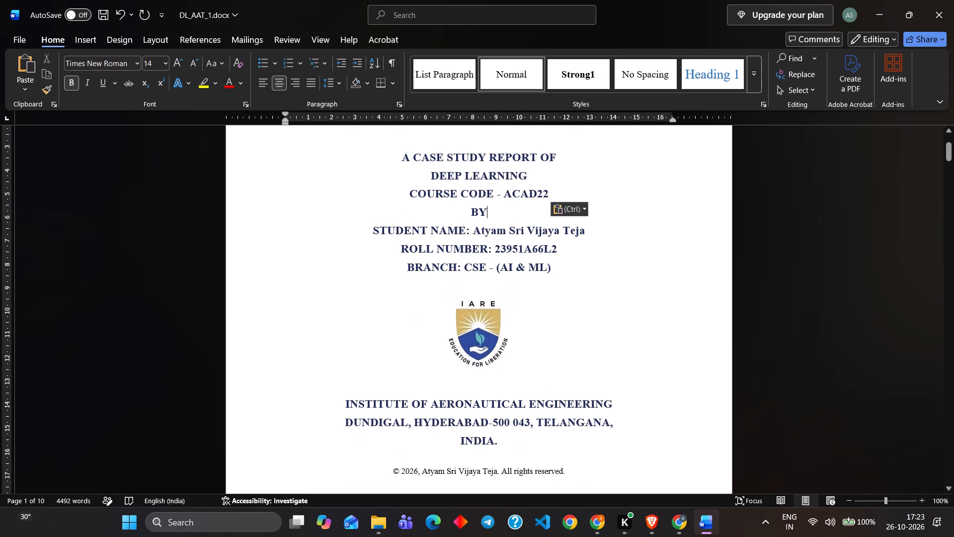
scroll(609, 361, "down", 1)
scroll(609, 361, "up", 1)
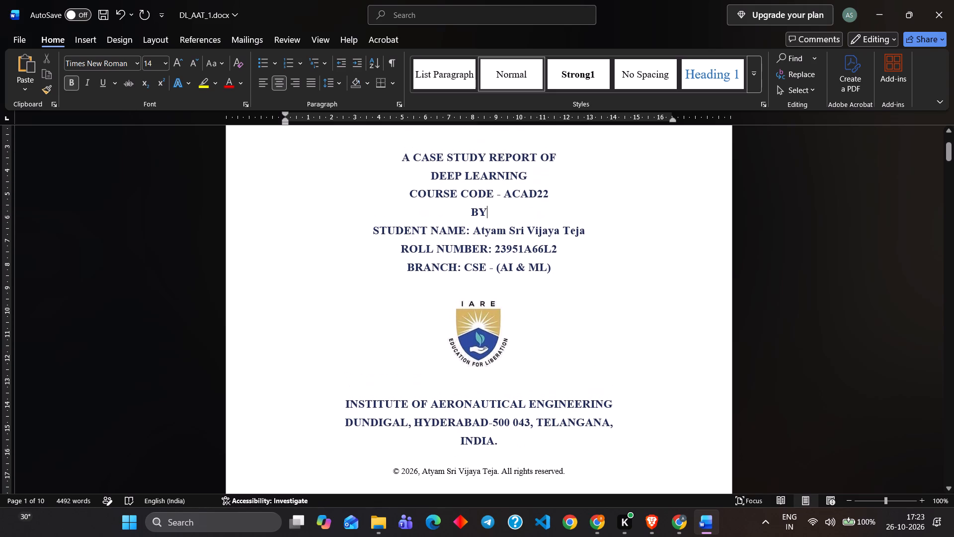
scroll(609, 361, "up", 1)
left_click(24, 40)
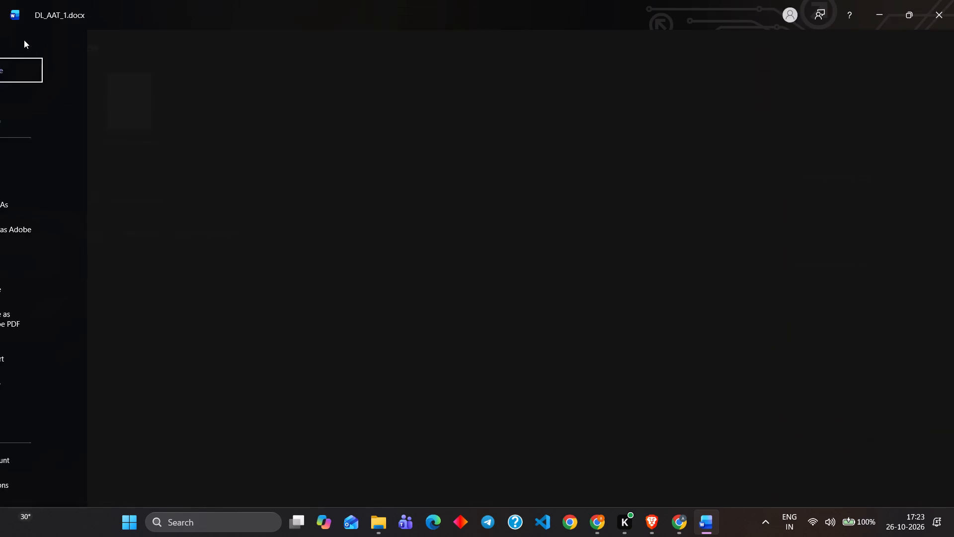
left_click(15, 43)
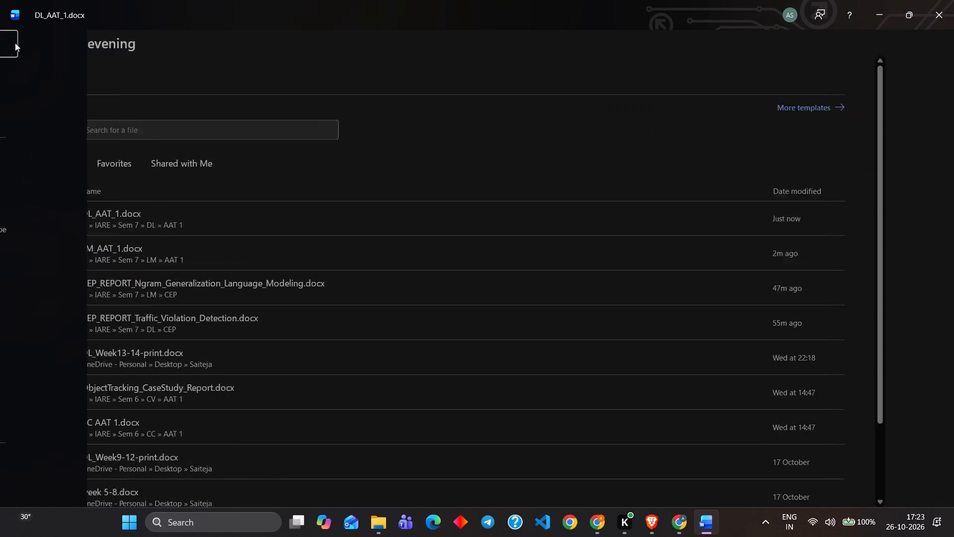
Look over the report again from the cover page through section 3, Case Scenario, and go back towards the start.
scroll(835, 257, "down", 11)
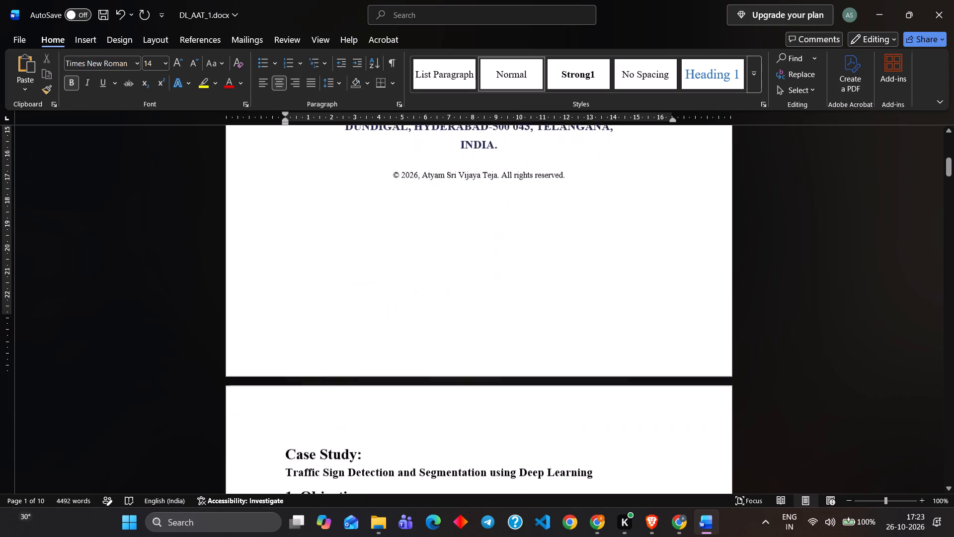
scroll(825, 258, "down", 12)
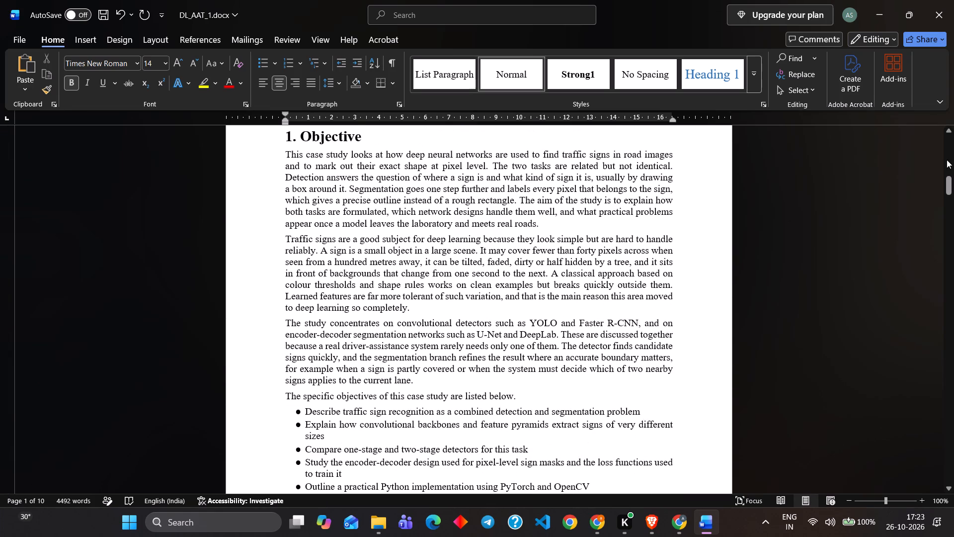
left_click_drag(953, 180, 953, 219)
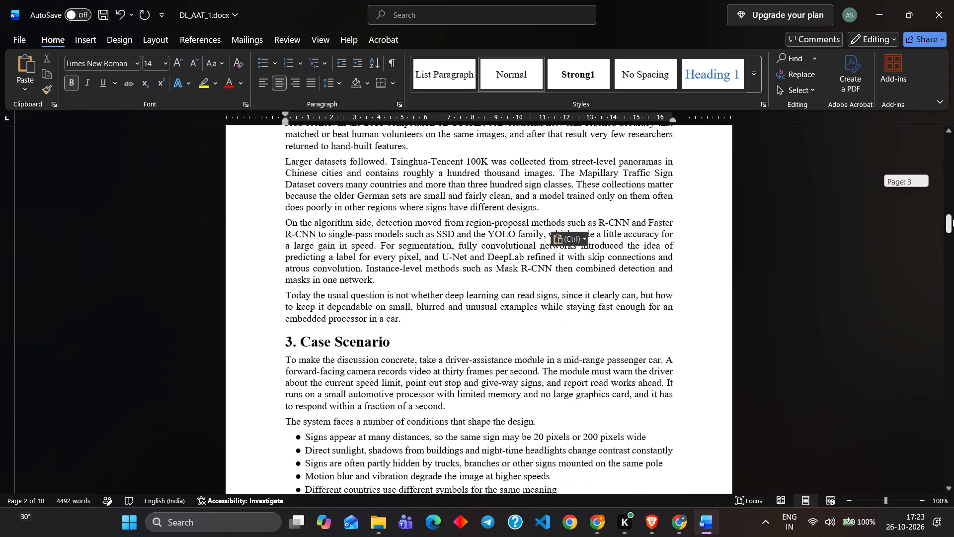
left_click_drag(953, 219, 953, 172)
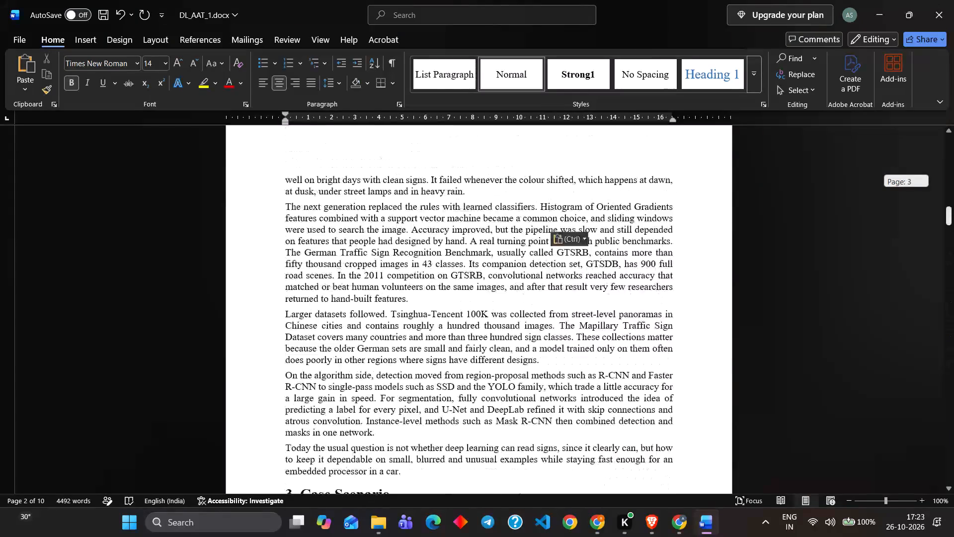
left_click_drag(953, 172, 953, 137)
Save the Deep Learning report through Save As in the folder E: » IARE » Sem 7 » DL » AAT 1.
left_click(24, 37)
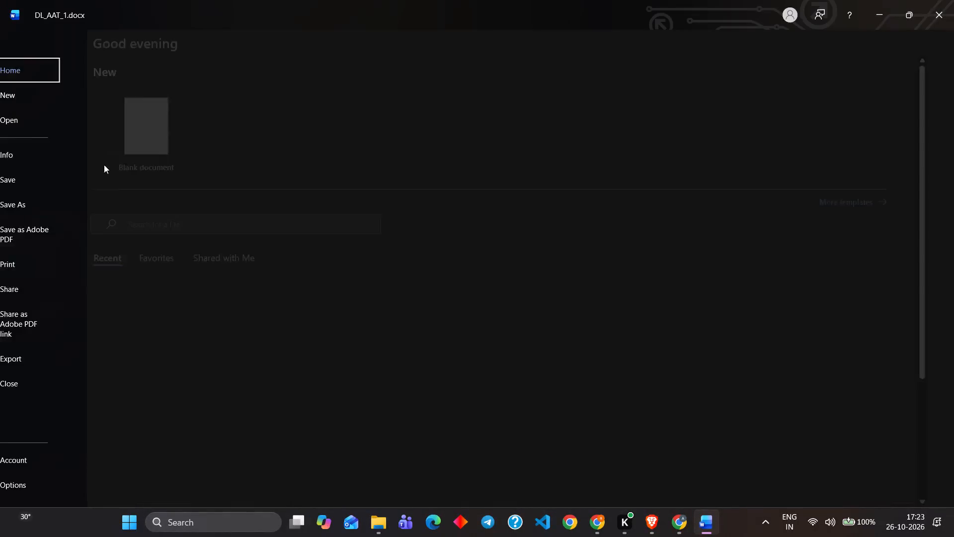
left_click(69, 207)
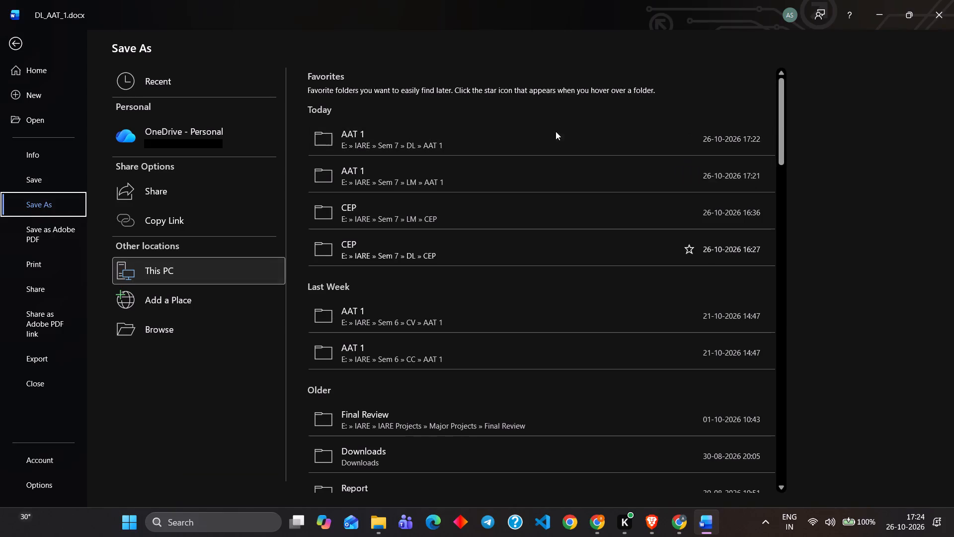
left_click(516, 136)
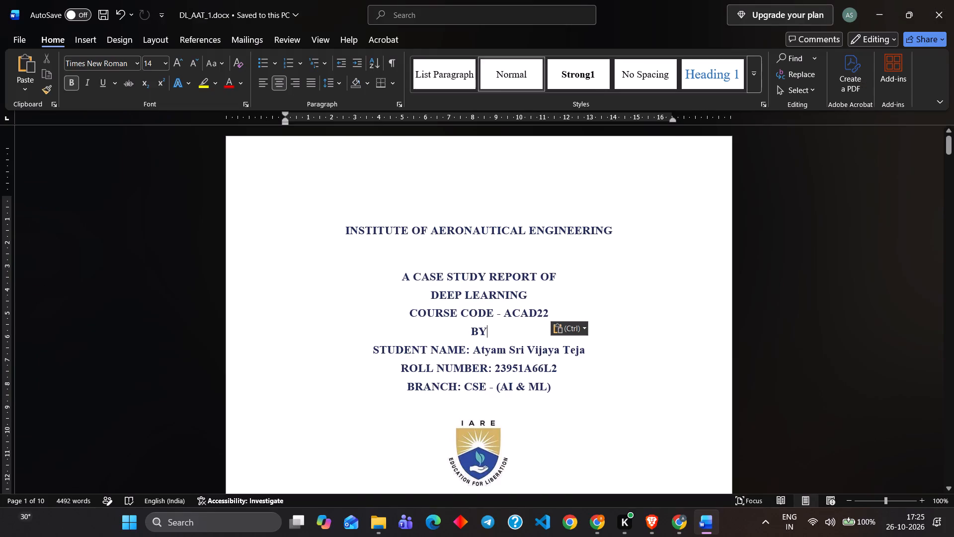
Skim the saved report from the cover page through section 8, Real-World Applications, and return to the cover page.
scroll(534, 386, "down", 2)
scroll(731, 460, "down", 9)
scroll(593, 384, "down", 5)
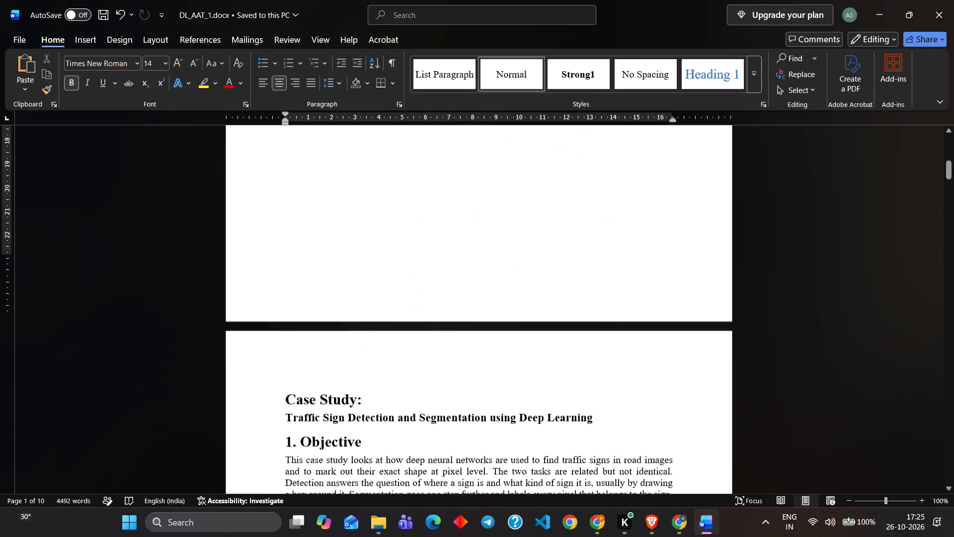
scroll(605, 392, "down", 10)
scroll(605, 392, "down", 11)
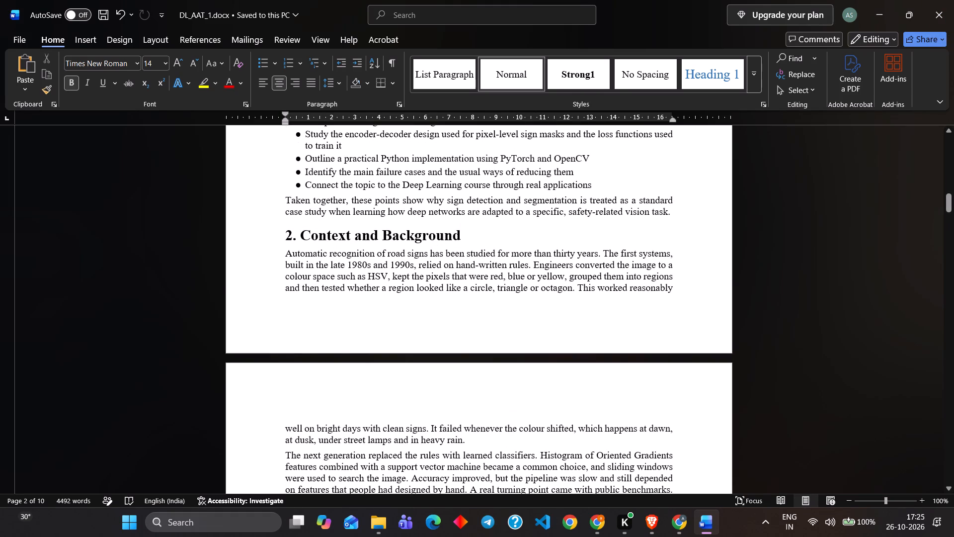
scroll(931, 426, "down", 5)
left_click_drag(949, 207, 953, 386)
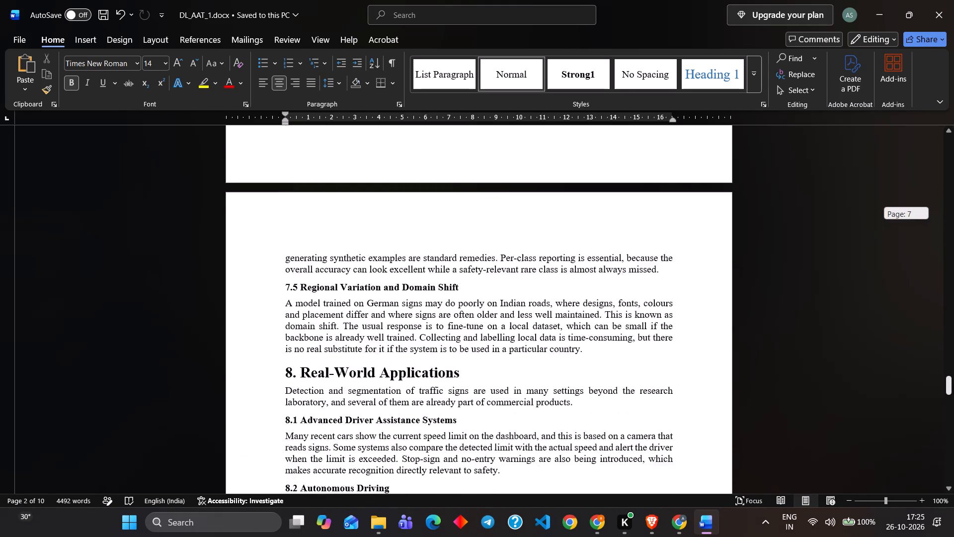
left_click_drag(953, 386, 950, 164)
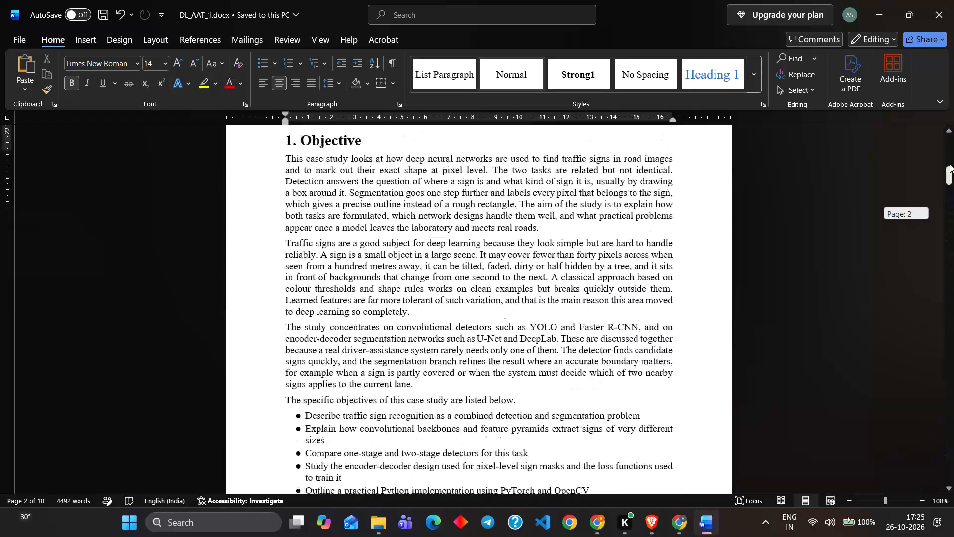
left_click_drag(950, 164, 953, 140)
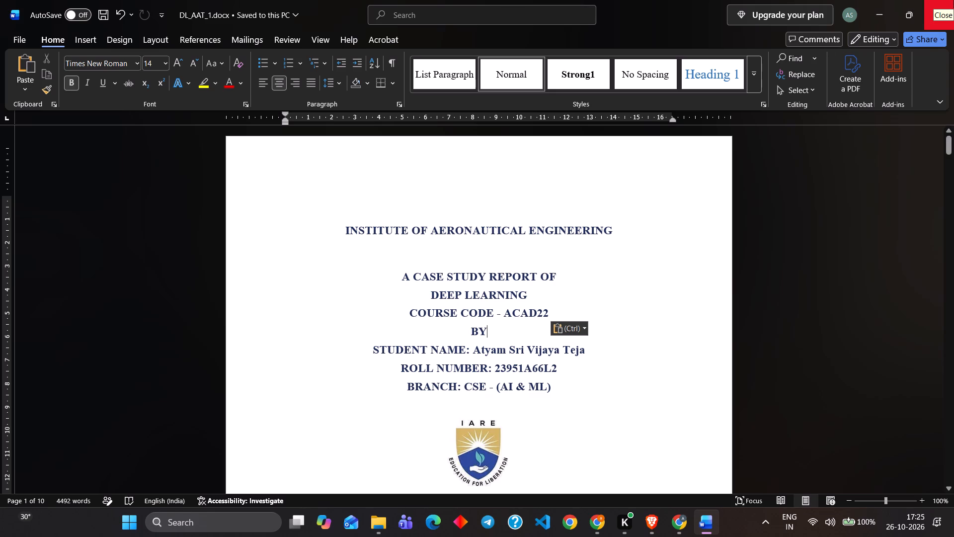
Check the cover page from the institute heading down to the copyright line and go back to its top.
scroll(666, 195, "down", 3)
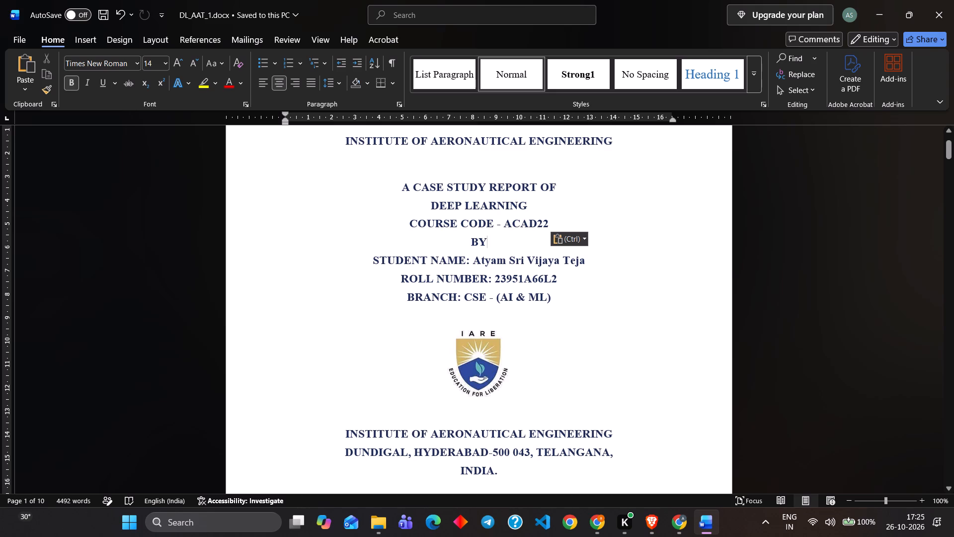
scroll(590, 331, "down", 1)
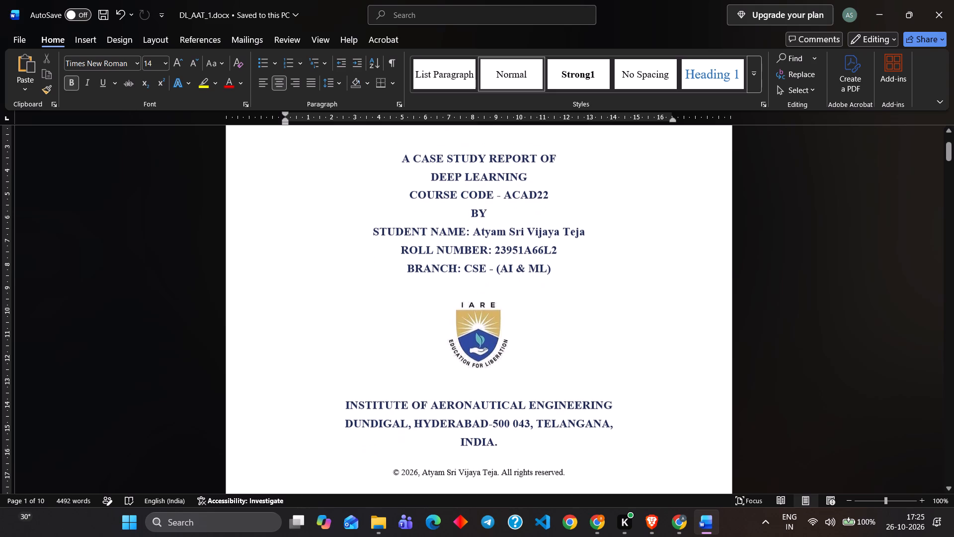
scroll(592, 322, "down", 2)
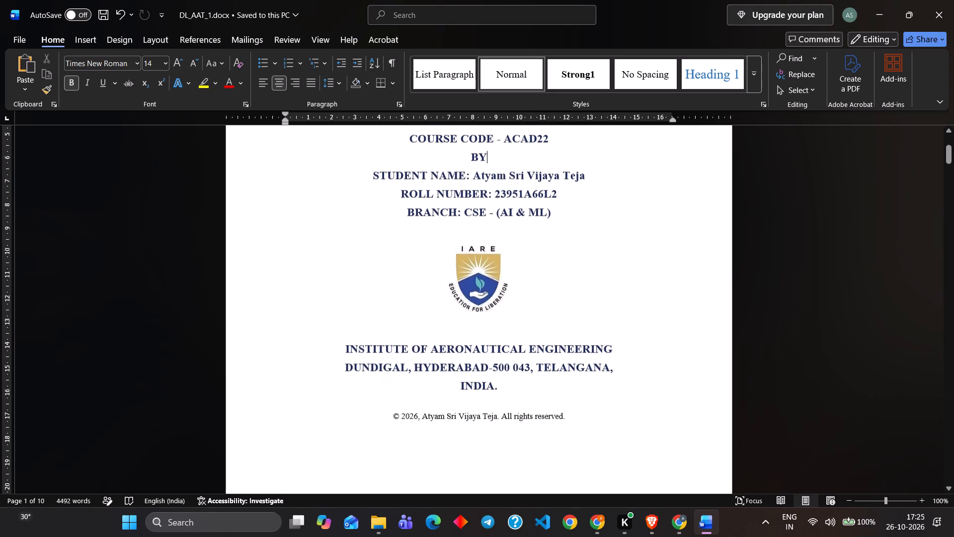
scroll(592, 318, "up", 4)
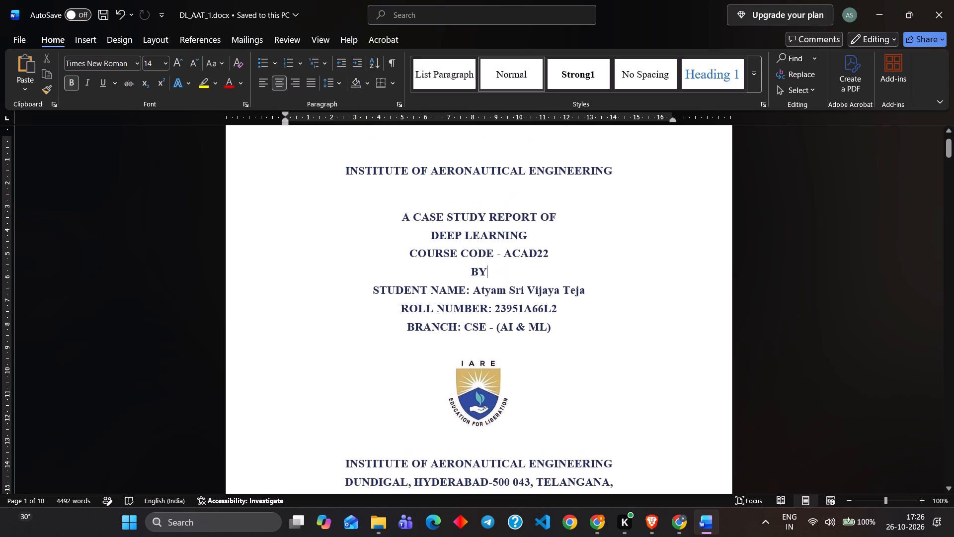
scroll(592, 318, "up", 1)
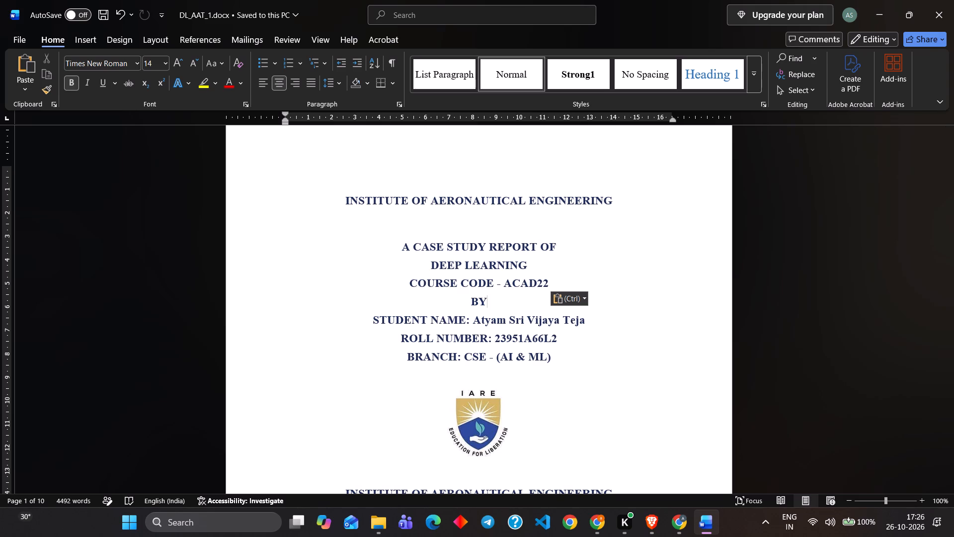
Insert two spaces before the INSTITUTE OF AERONAUTICAL ENGINEERING heading at the top of the cover page.
left_click(337, 200)
key("space")
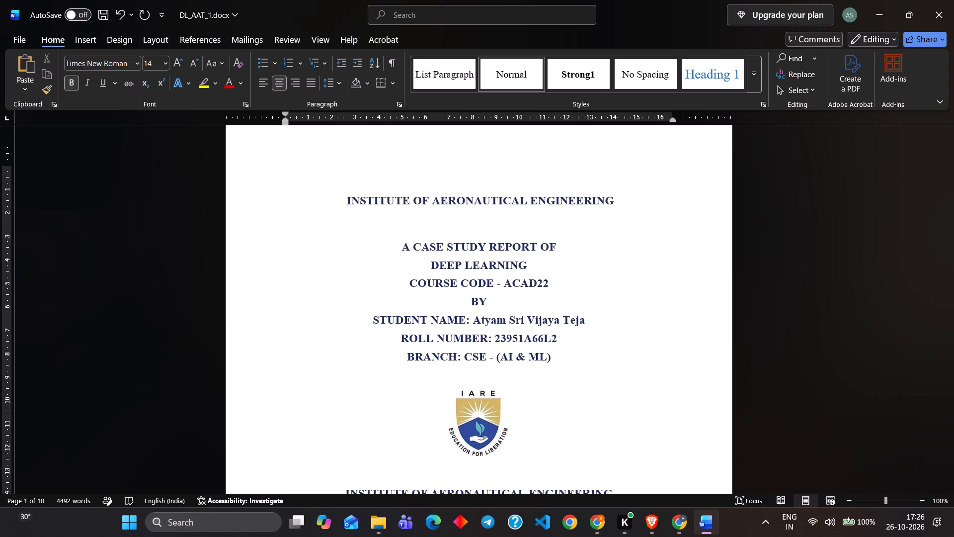
key("space")
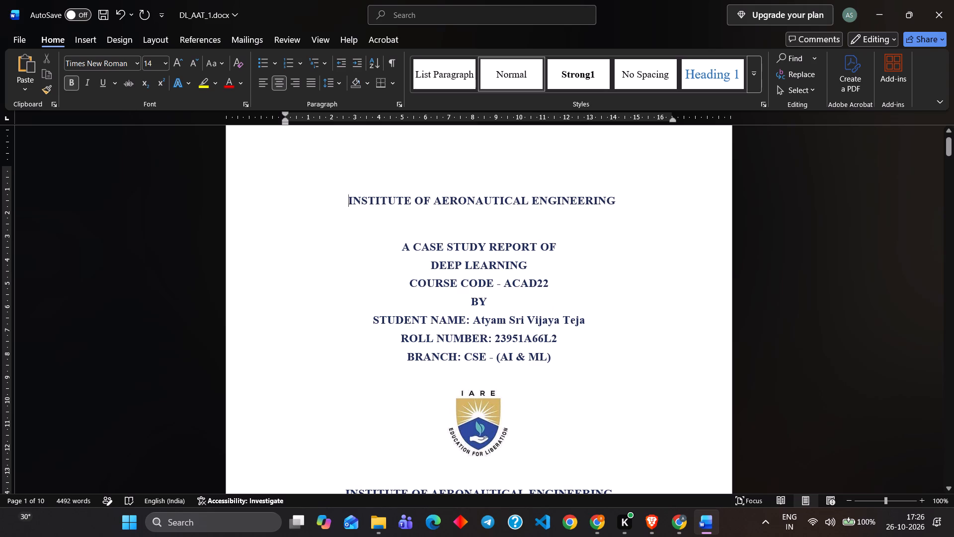
left_click(772, 225)
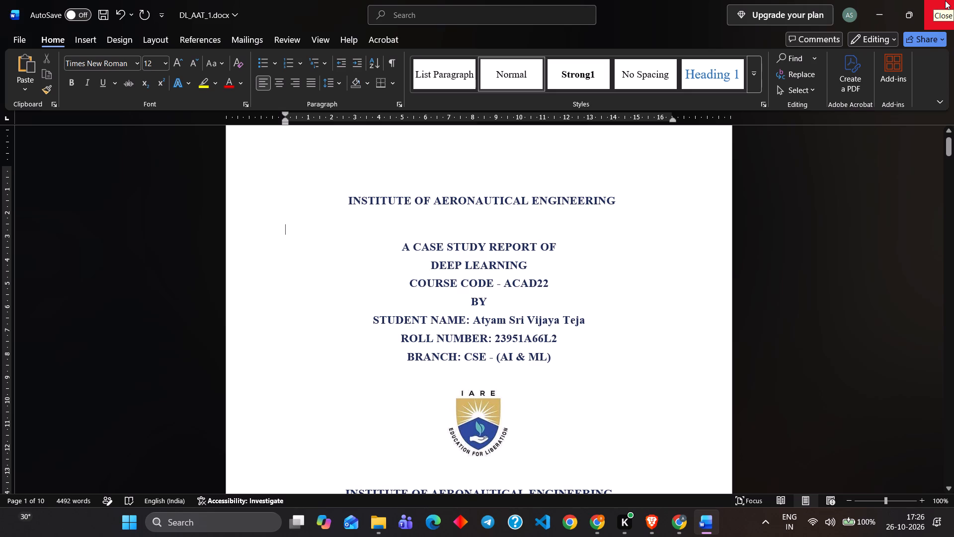
Save the Deep Learning report and close it.
key("ctrl+s")
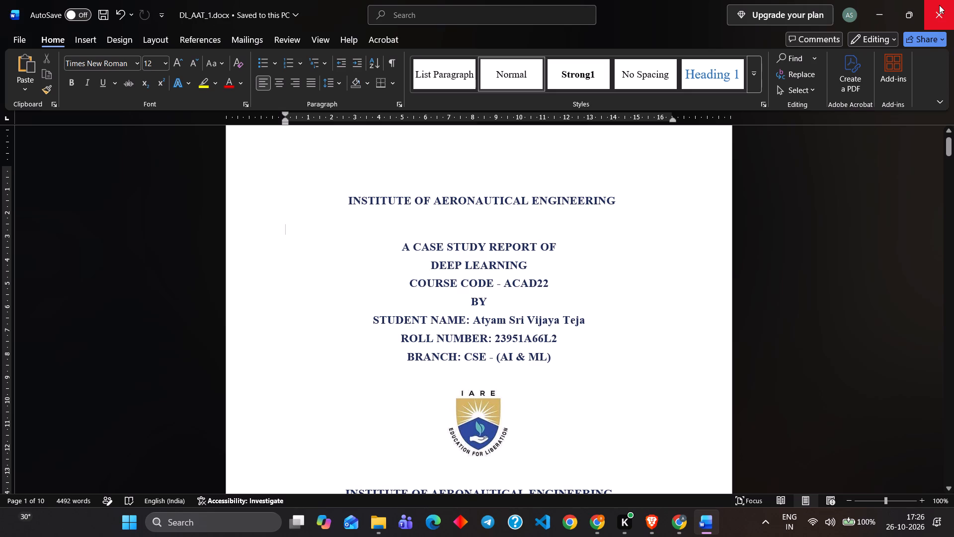
left_click(939, 5)
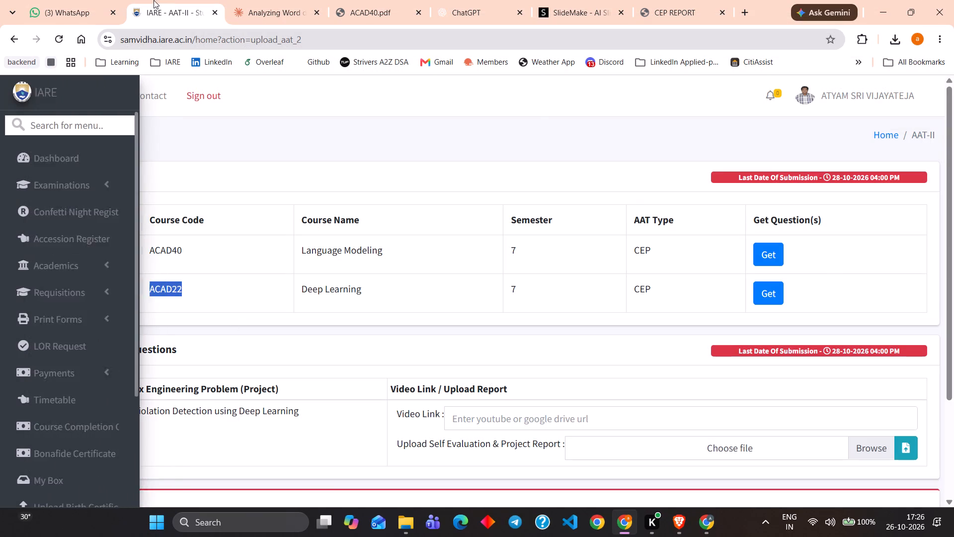
Open the AAT-I upload page of the college portal in Chrome.
left_click(224, 311)
left_click(149, 289)
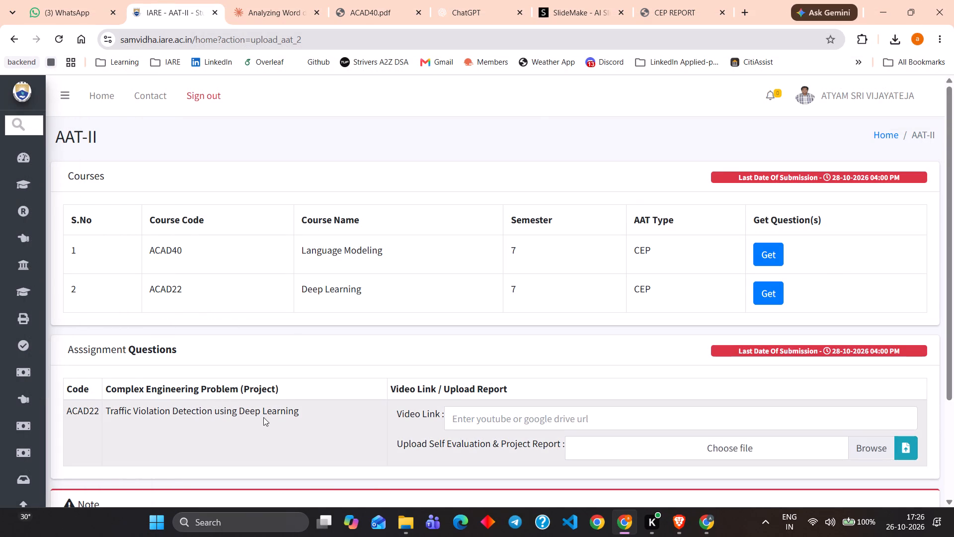
scroll(263, 420, "down", 1)
scroll(263, 420, "up", 1)
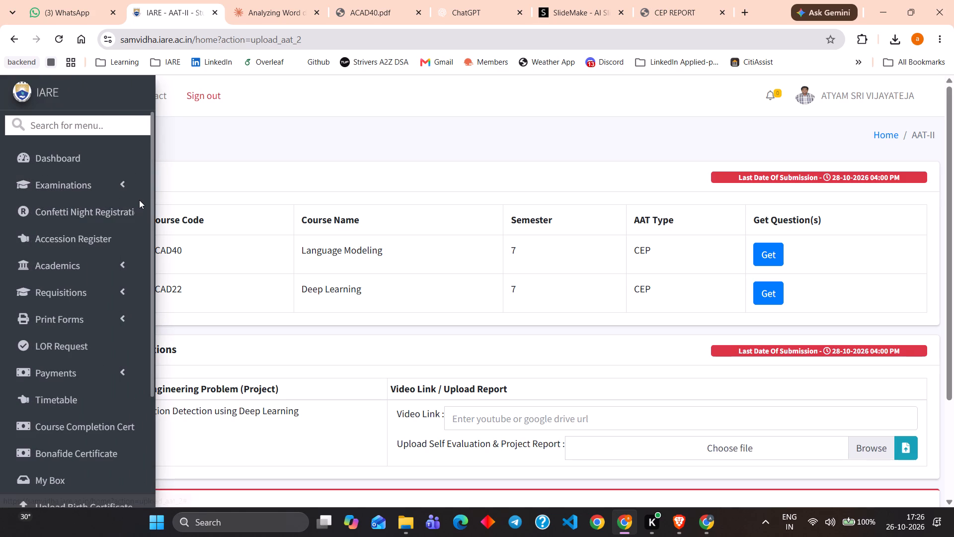
scroll(54, 479, "down", 5)
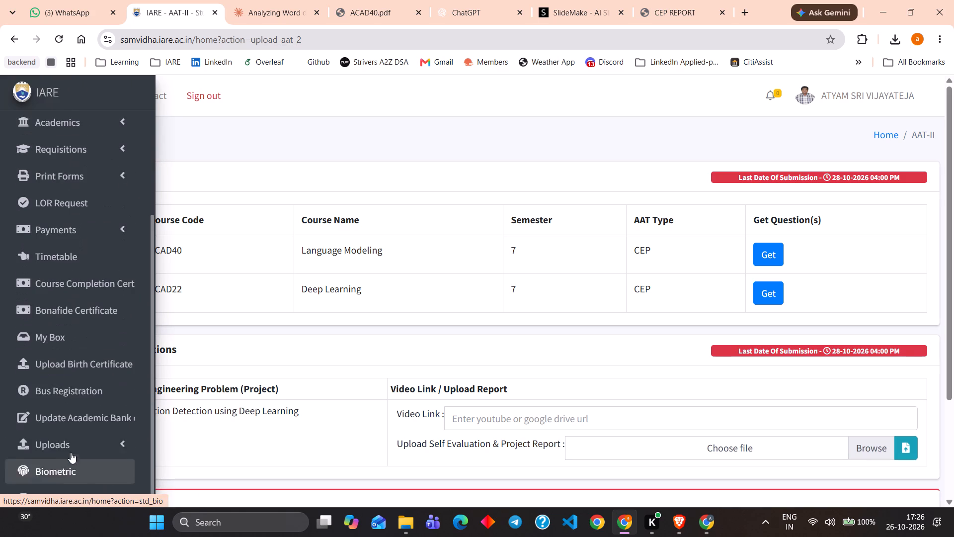
left_click(79, 446)
scroll(79, 446, "down", 5)
left_click(92, 390)
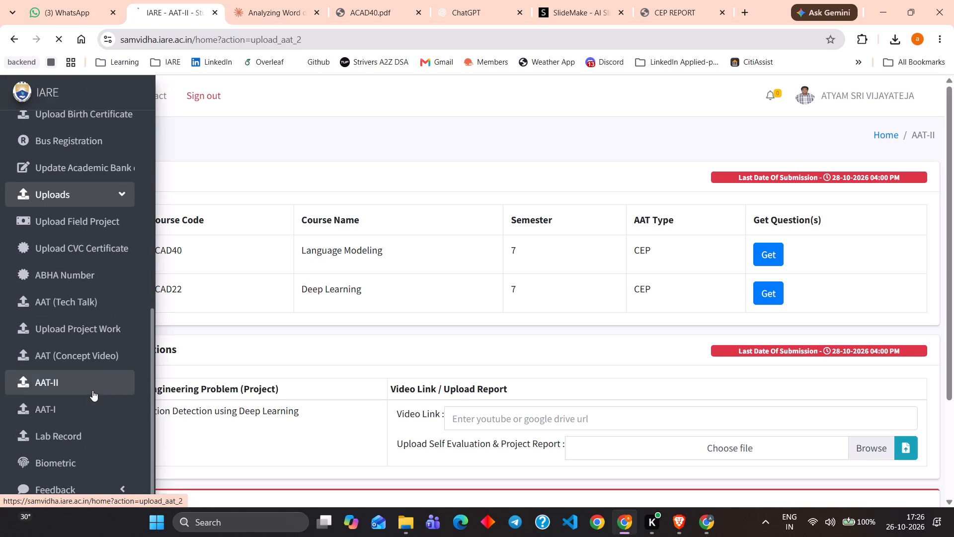
scroll(28, 399, "down", 5)
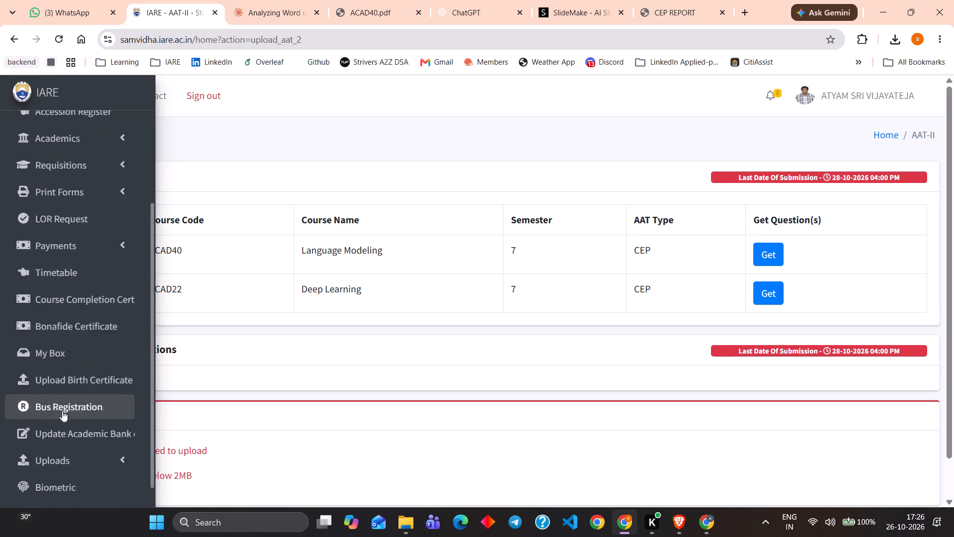
left_click(107, 431)
scroll(107, 431, "down", 4)
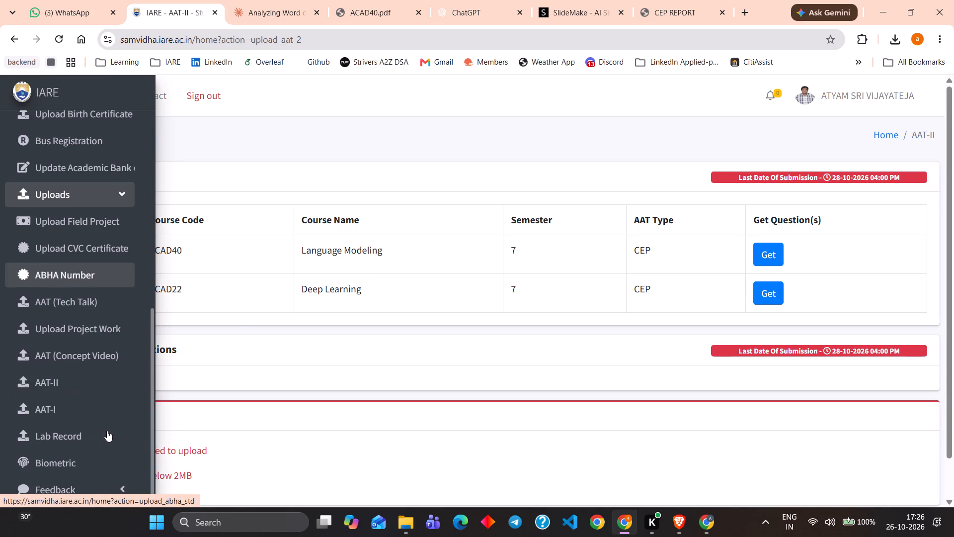
left_click(83, 404)
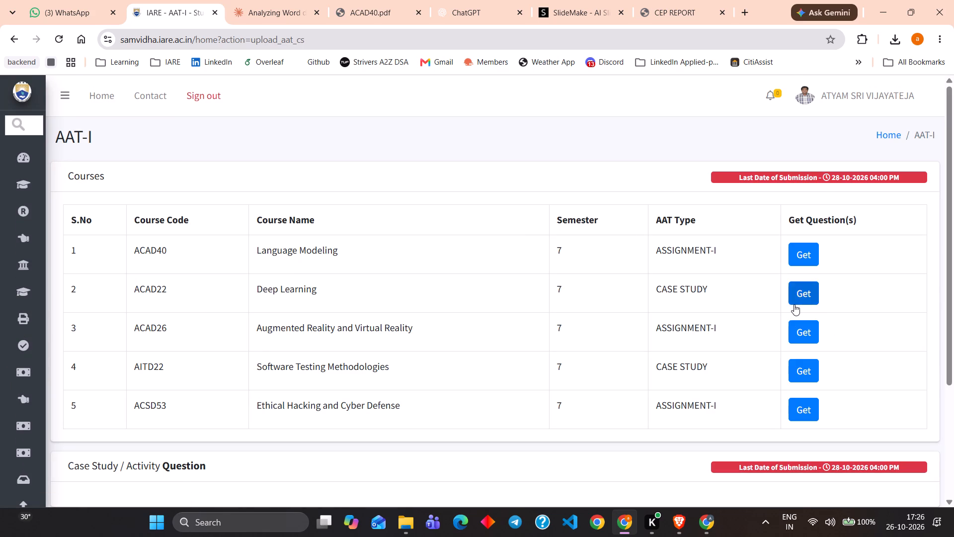
Switch to File Explorer and look in the Sem 7 folder's STM subfolder and in the AAT 1 folder under ARVR.
left_click(404, 516)
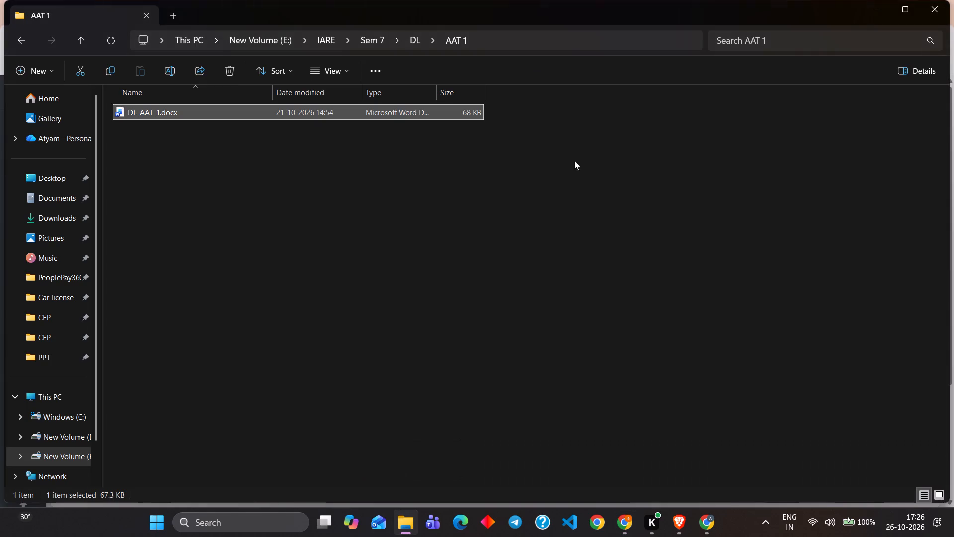
left_click(383, 45)
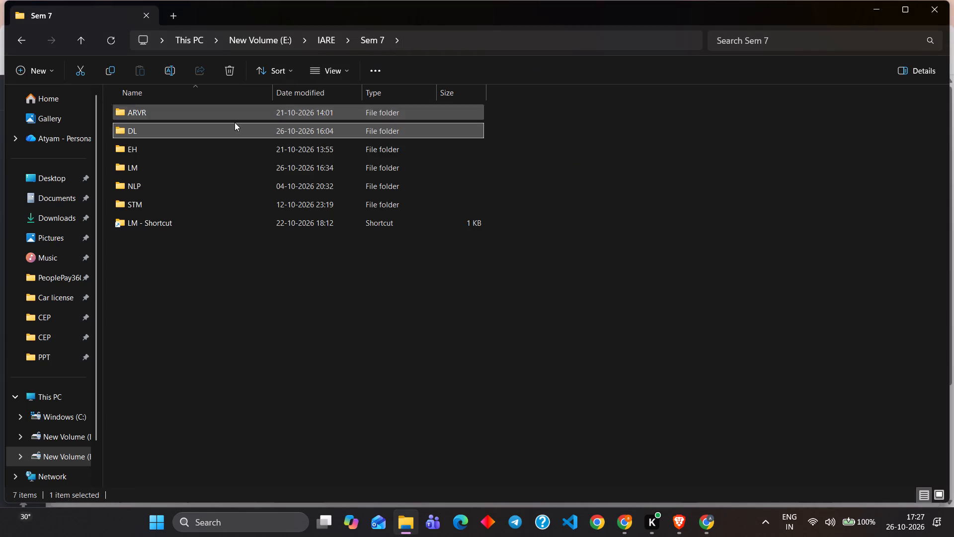
double_click(155, 201)
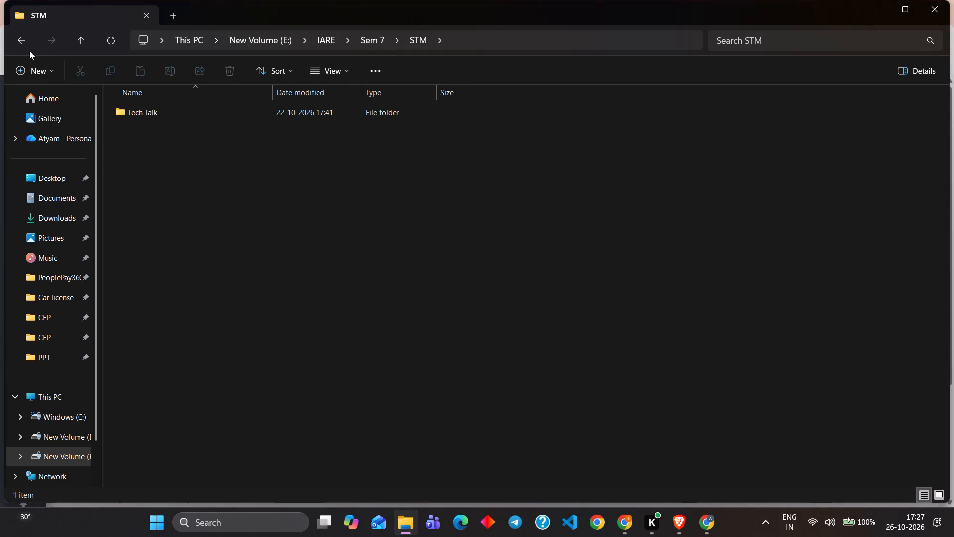
left_click(14, 41)
double_click(152, 108)
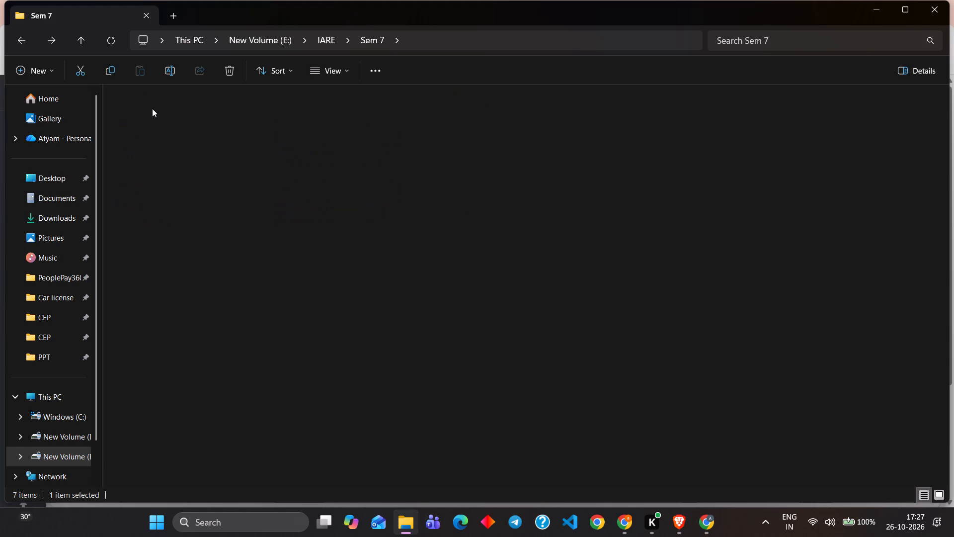
double_click(152, 112)
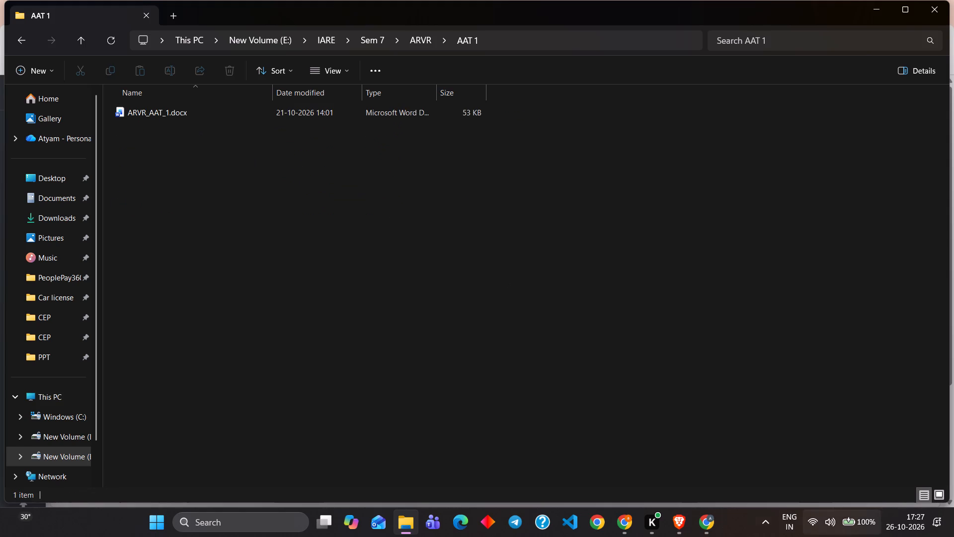
Return to the AAT-I page in Chrome and look over its list of course codes and names.
left_click(626, 517)
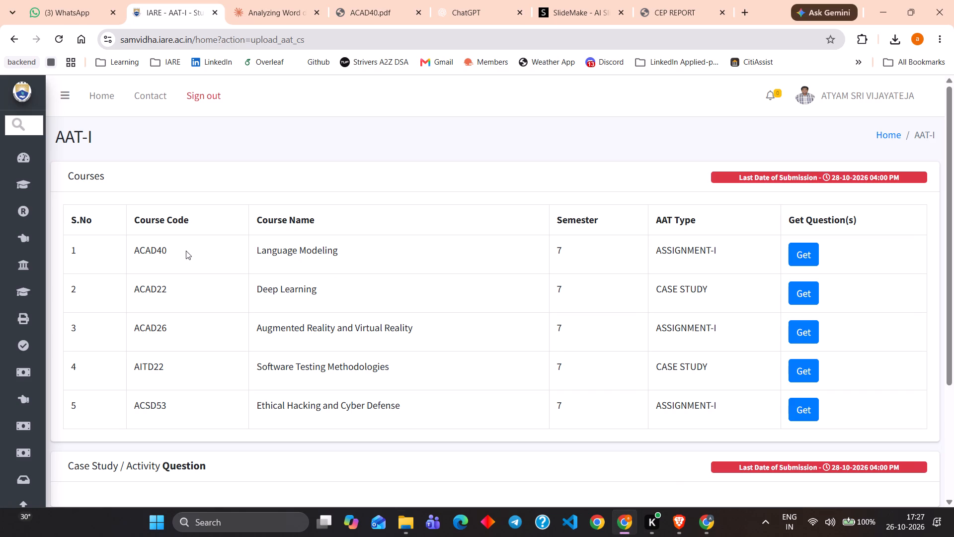
left_click_drag(205, 248, 429, 401)
double_click(430, 401)
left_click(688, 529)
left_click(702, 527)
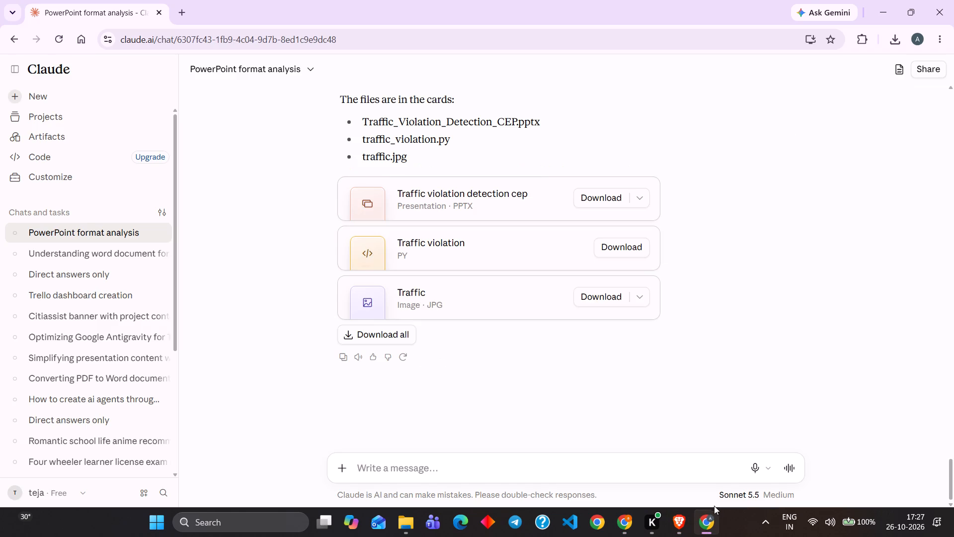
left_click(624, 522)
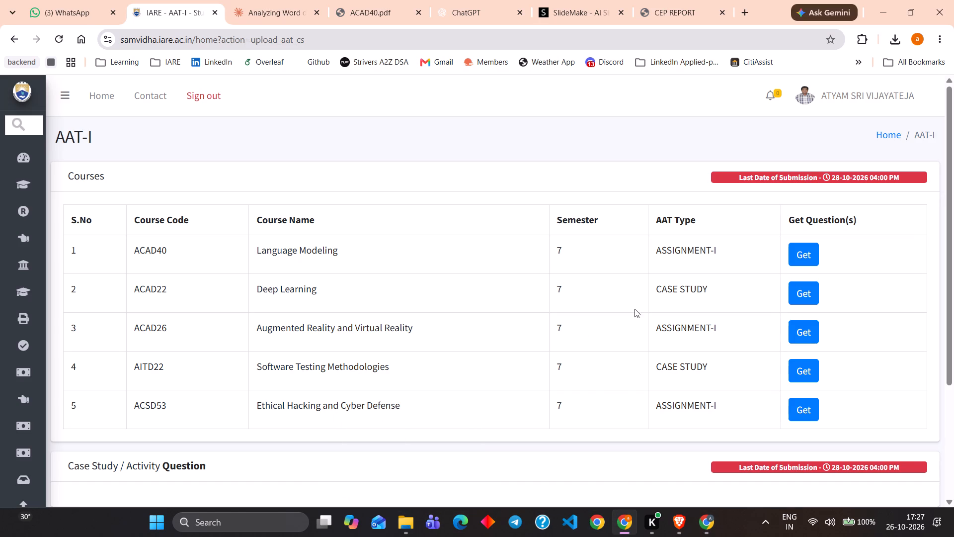
Get the assignment questions for Augmented Reality and Virtual Reality on the AAT-I page and look them over.
left_click(331, 297)
left_click_drag(399, 339, 466, 343)
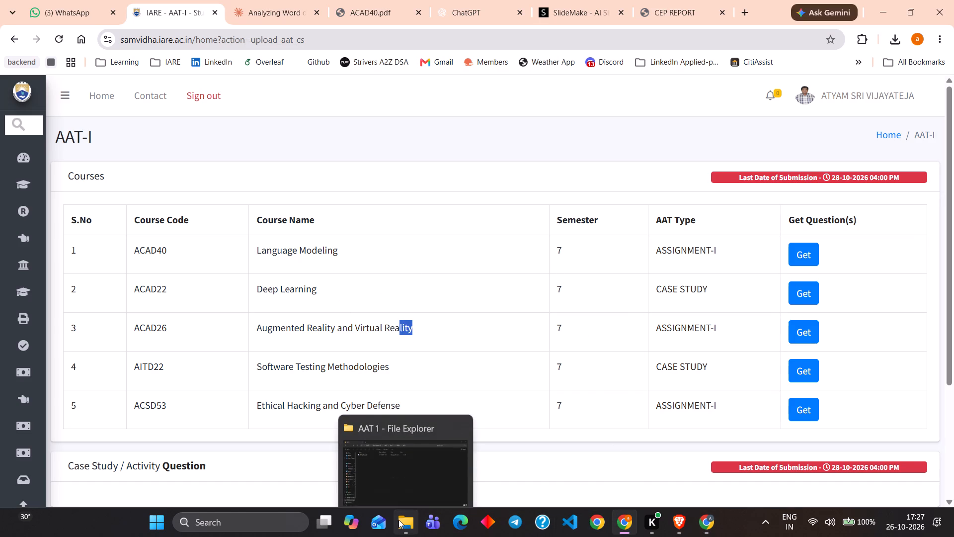
left_click(795, 328)
left_click(494, 372)
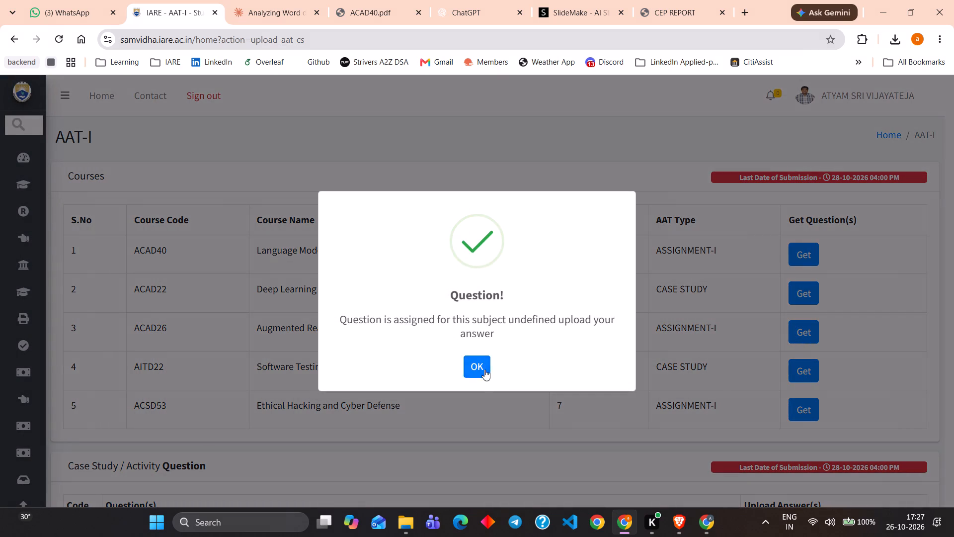
left_click(479, 367)
scroll(479, 367, "down", 7)
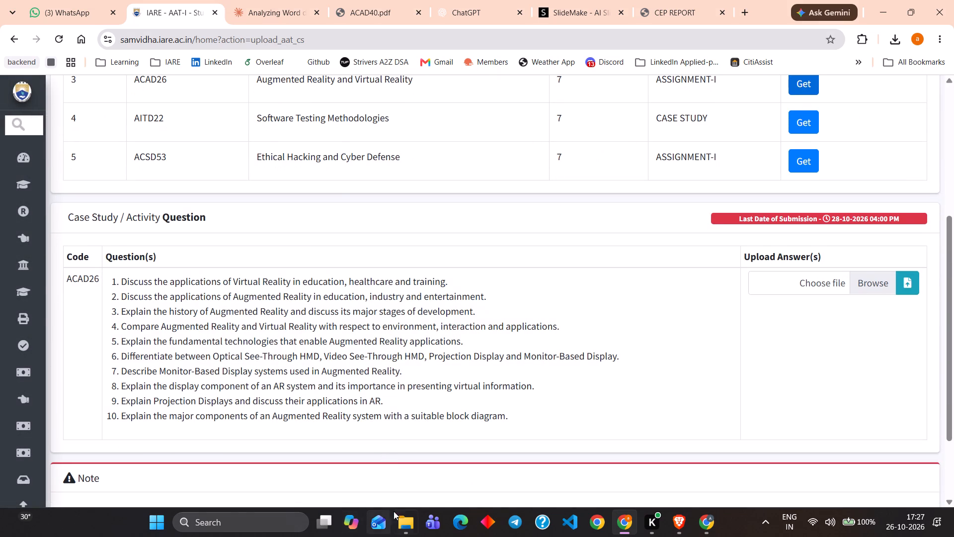
Switch to File Explorer, open ARVR_AAT_1.docx from the AAT 1 folder in Word and enable editing.
left_click(406, 517)
double_click(148, 106)
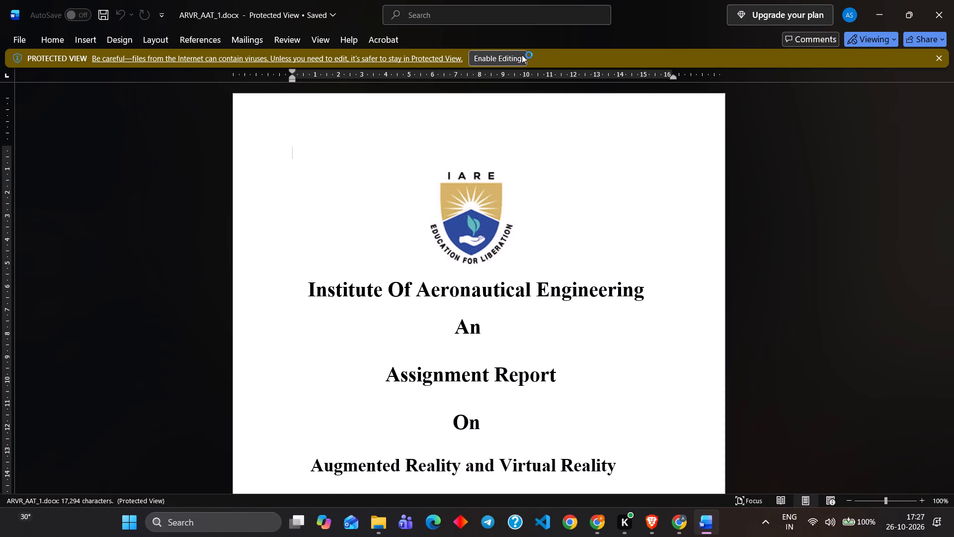
left_click(522, 55)
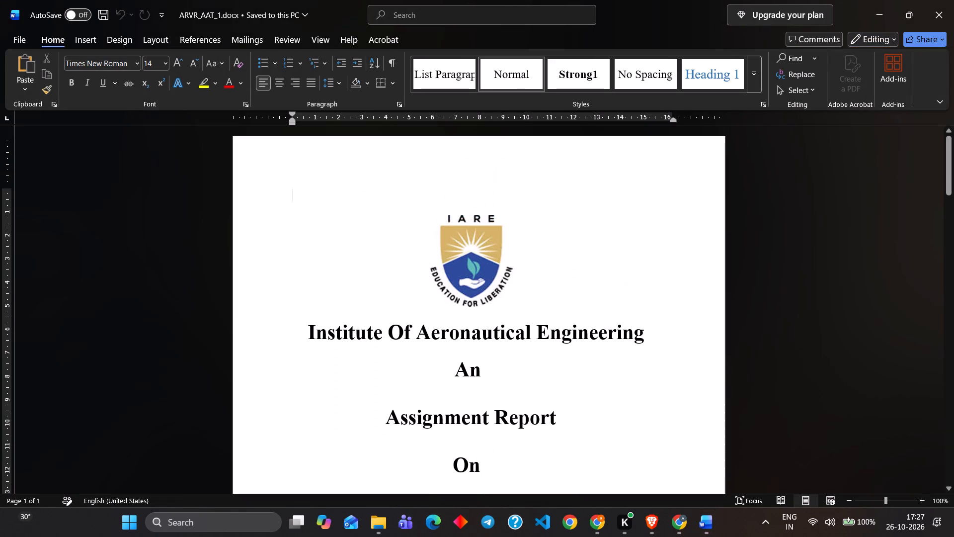
Replace the XXXXXX course code on the report's cover page with ACAD26, copied from the AAT-I page in Chrome.
scroll(614, 286, "down", 10)
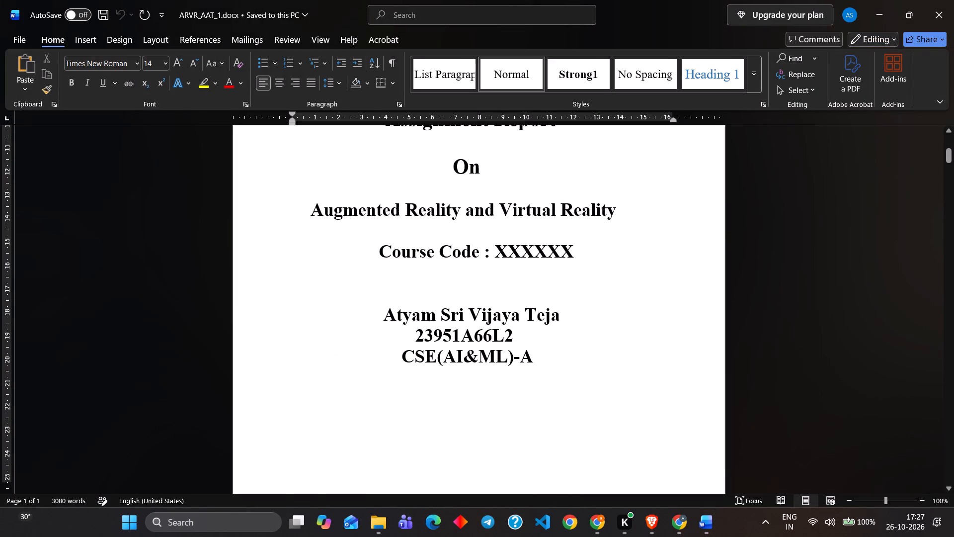
left_click(606, 529)
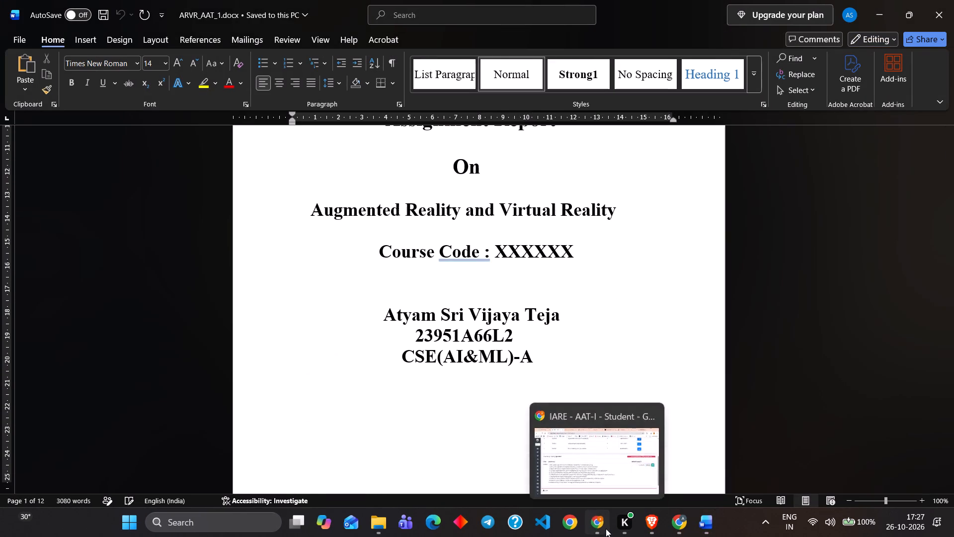
scroll(216, 186, "up", 1)
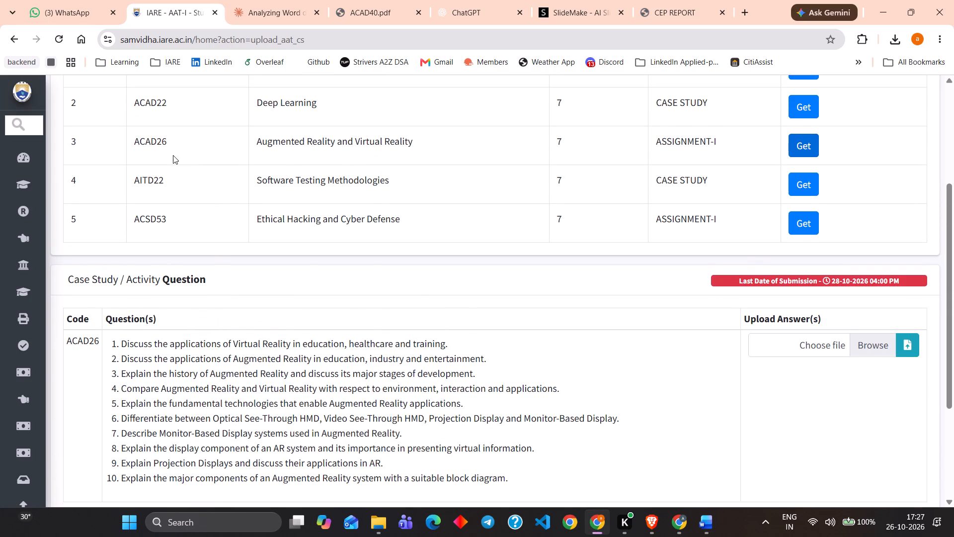
left_click_drag(169, 146, 130, 146)
key("ctrl+c")
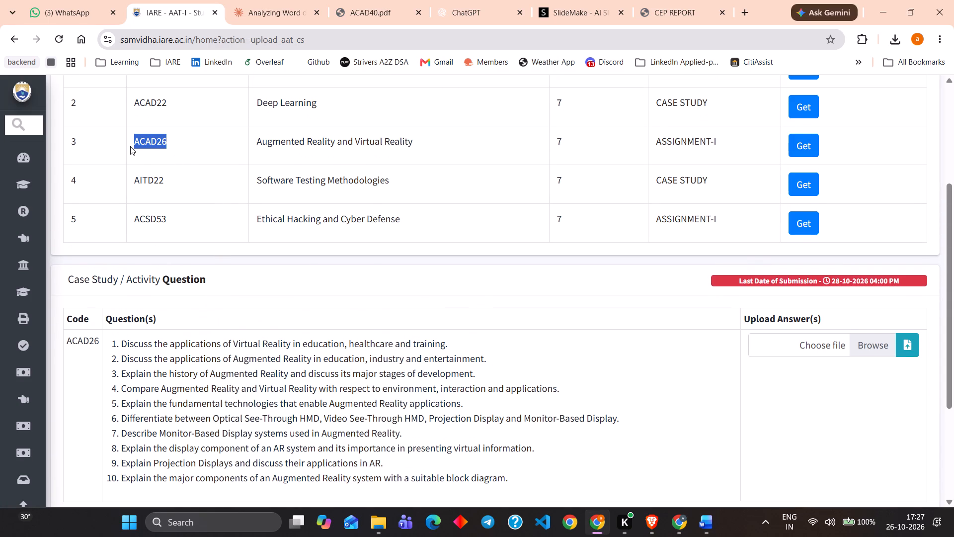
key("alt+Tab")
left_click_drag(574, 248, 516, 256)
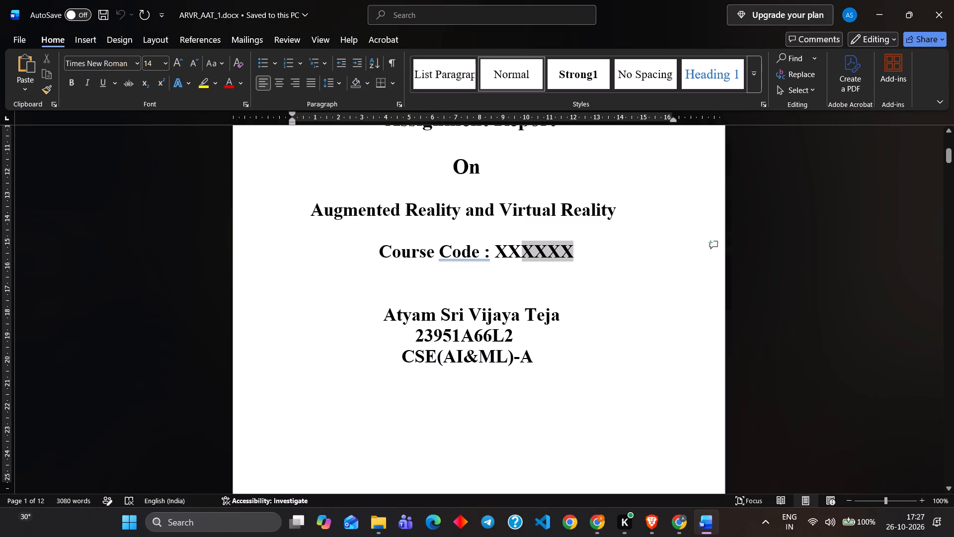
left_click_drag(516, 256, 498, 251)
key("ctrl+v")
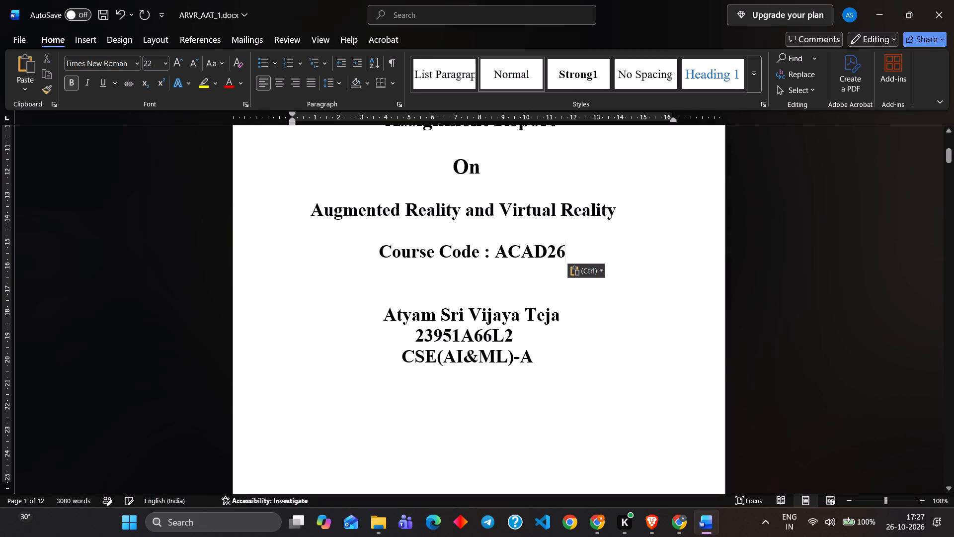
Remove "-A" after CSE(AI&ML) on the cover page and add an indented line below reading "VII Semester - A Section".
scroll(593, 311, "down", 1)
left_click(531, 332)
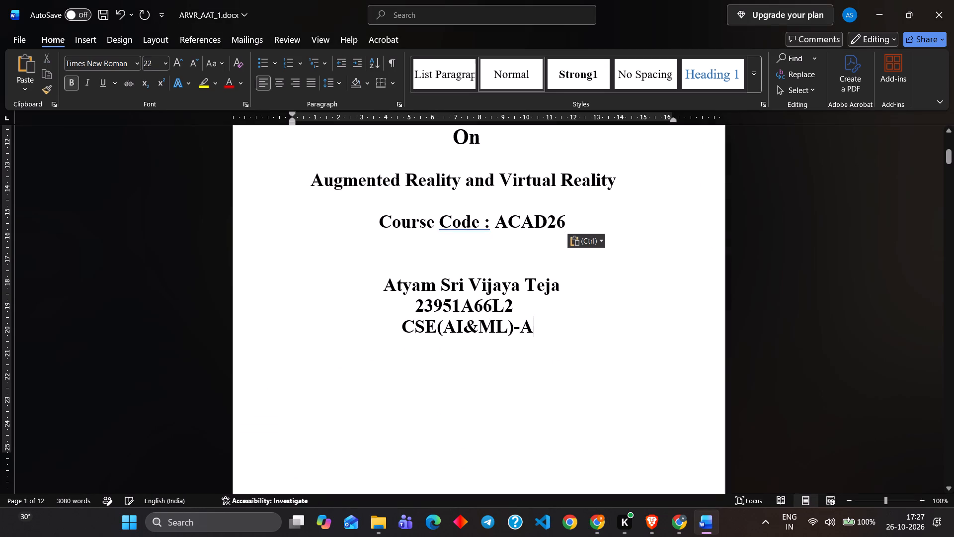
key("BackSpace")
key("BackSpace")
key("Return")
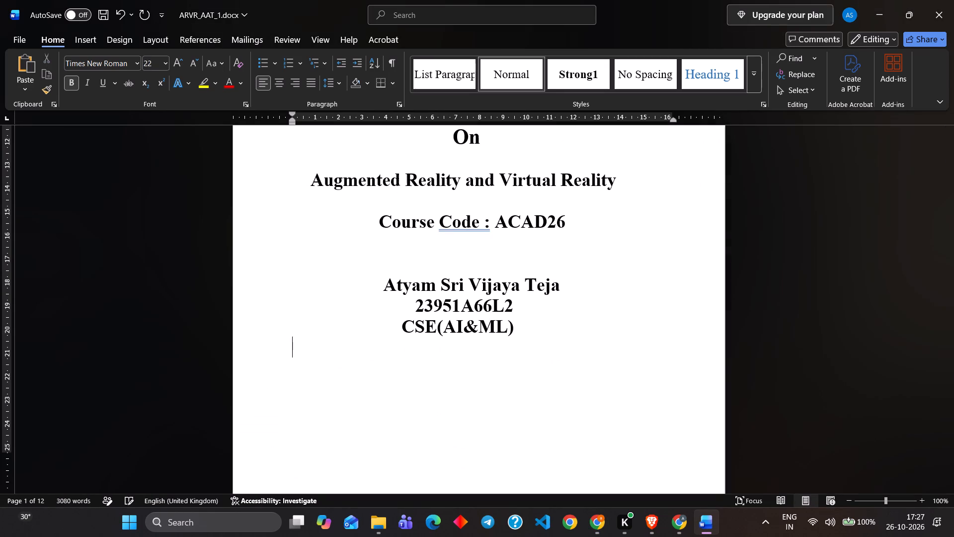
key("Tab")
key("Tab")
key("Tab")
type("VII")
key("space")
type("Semester - A Section")
Insert one more space before CSE(AI&ML) on the cover page to nudge the line toward the centre.
key("Left")
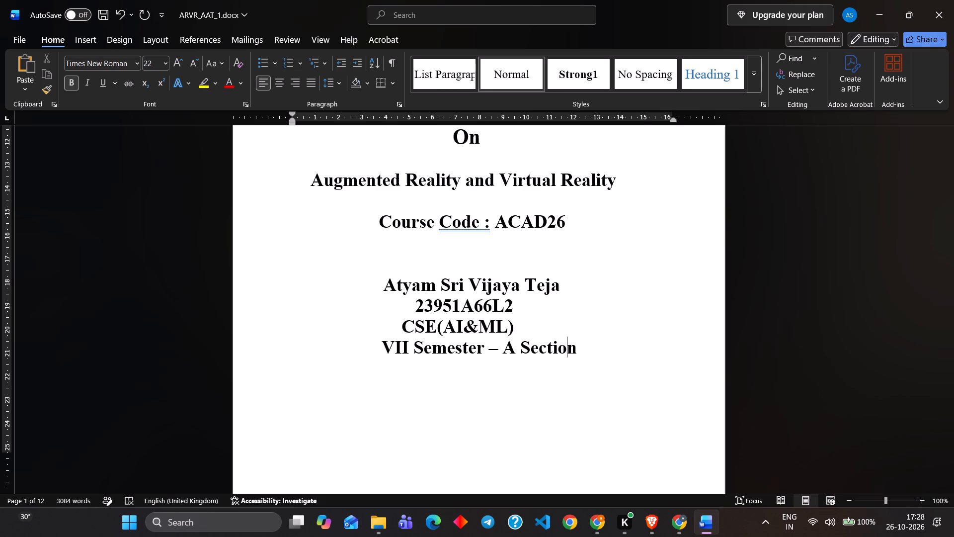
key("Up")
key("Down")
key("Left")
key("Left")
key("Left")
key("Left")
key("Left")
key("Left")
key("Left")
key("Left")
key("Left")
key("Left")
key("Left")
key("Left")
key("Left")
key("Left")
key("Left")
key("Left")
key("Left")
key("Left")
key("Up")
key("Left")
key("Left")
key("space")
key("Down")
key("Left")
key("Left")
key("Left")
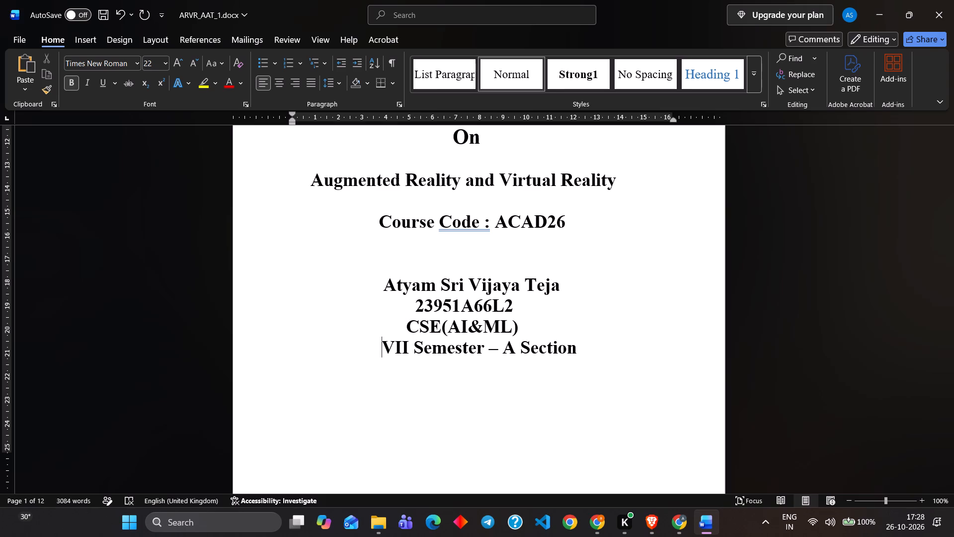
Insert four spaces before the "Augmented Reality and Virtual Reality" title on the cover page.
scroll(658, 345, "up", 6)
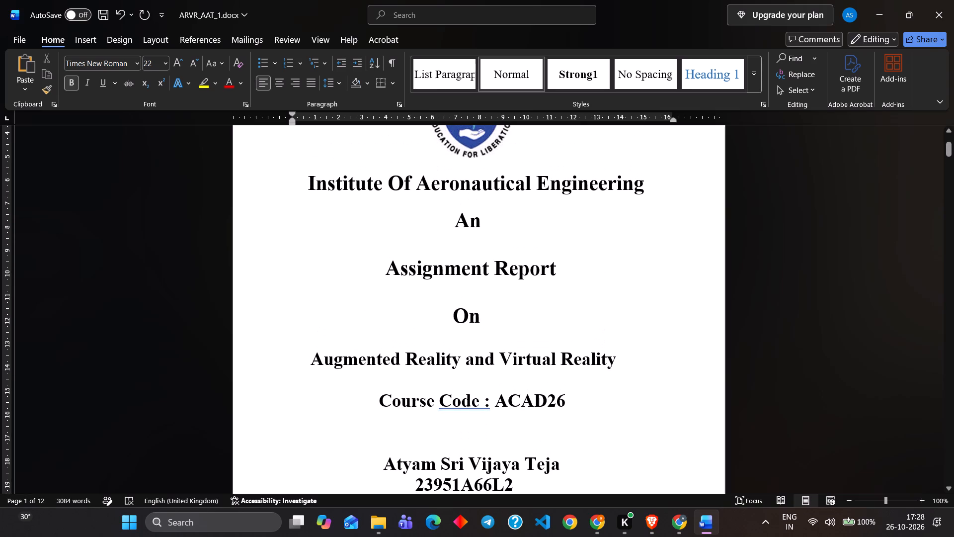
left_click(315, 361)
key("space")
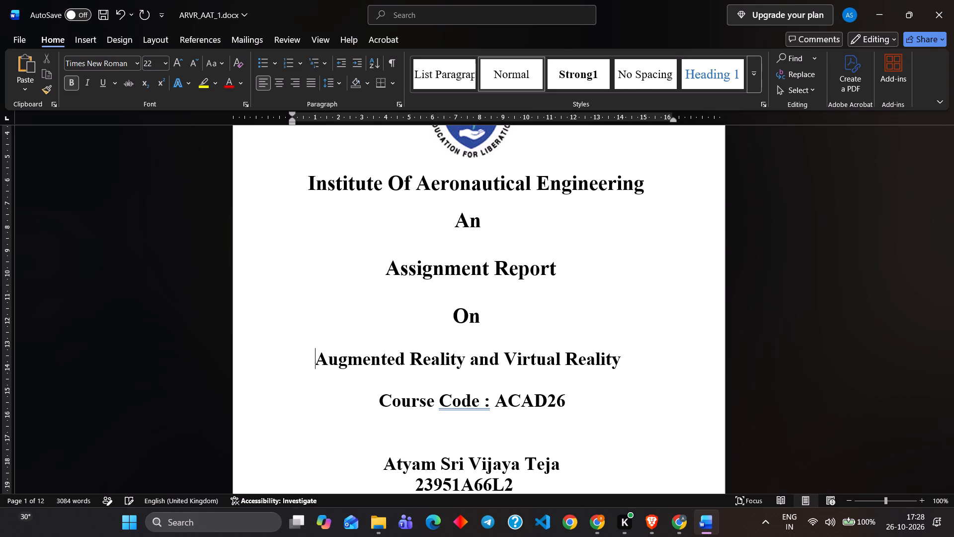
key("space")
key("space")
key("space")
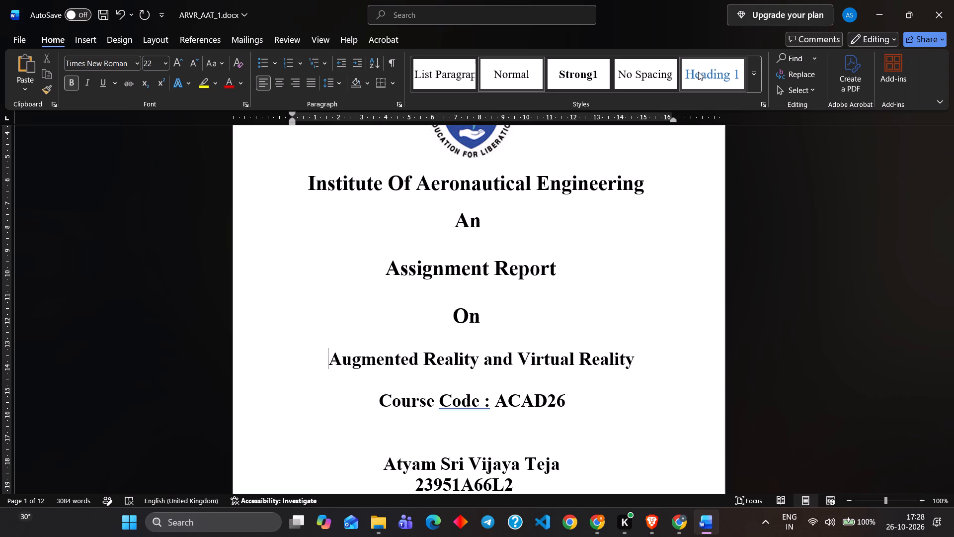
Insert one space before "Institute Of Aeronautical Engineering" on the cover page.
left_click(299, 180)
key("Right")
key("space")
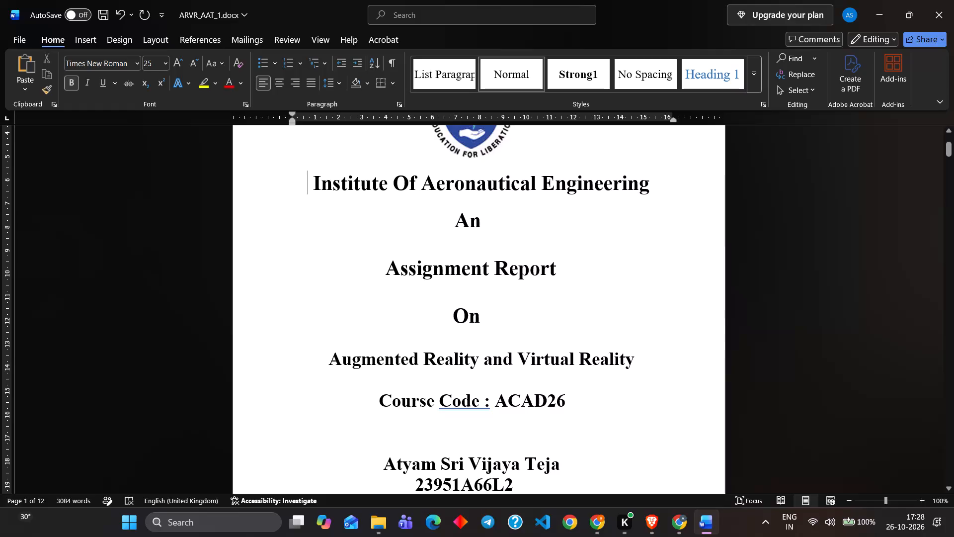
Review the layout of the cover page and the Q1 answer on Virtual Reality applications.
scroll(499, 348, "down", 2)
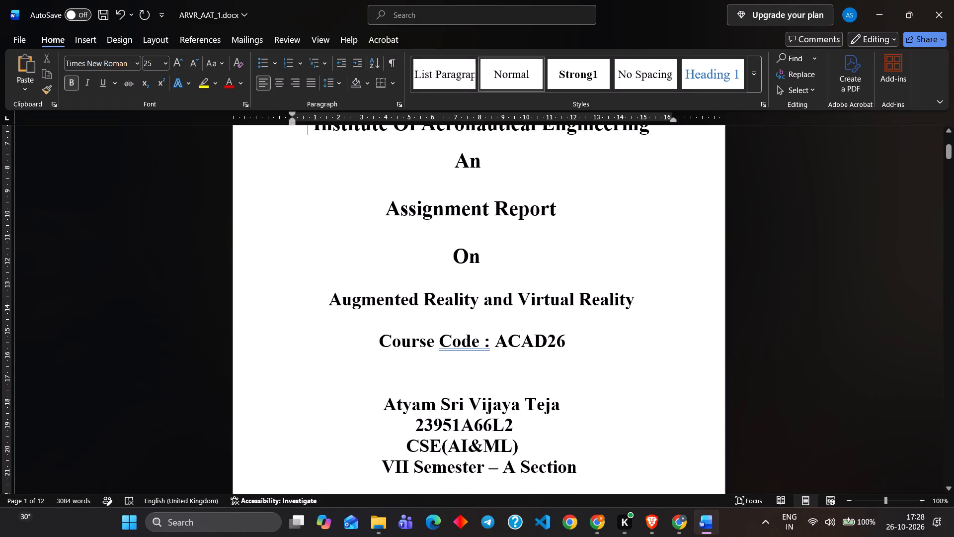
scroll(489, 283, "down", 2)
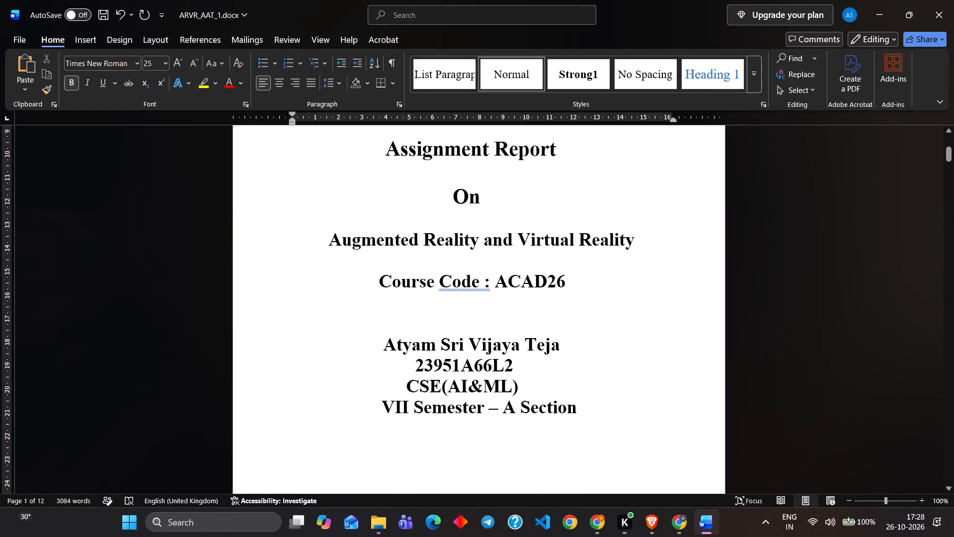
scroll(537, 339, "up", 4)
scroll(537, 339, "down", 19)
scroll(537, 337, "down", 5)
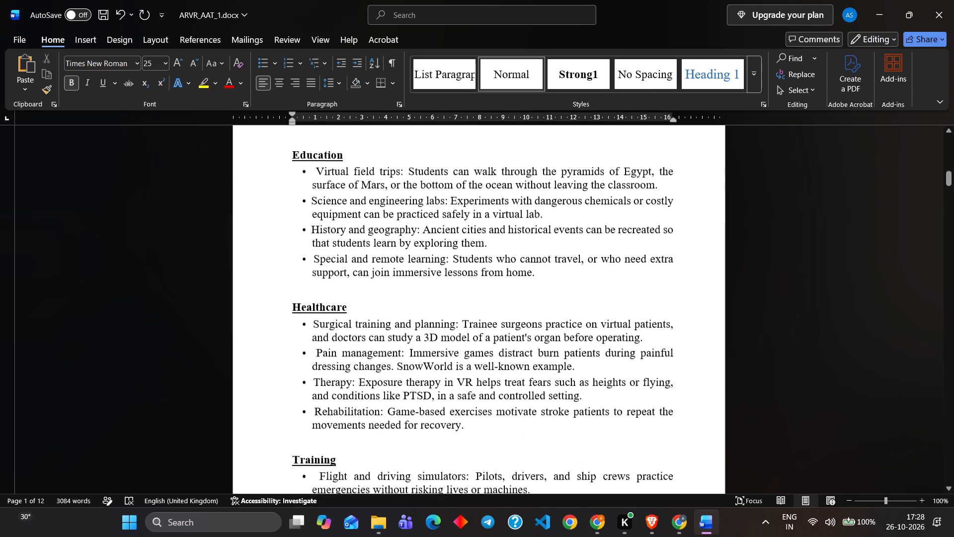
scroll(537, 339, "down", 6)
scroll(537, 339, "up", 10)
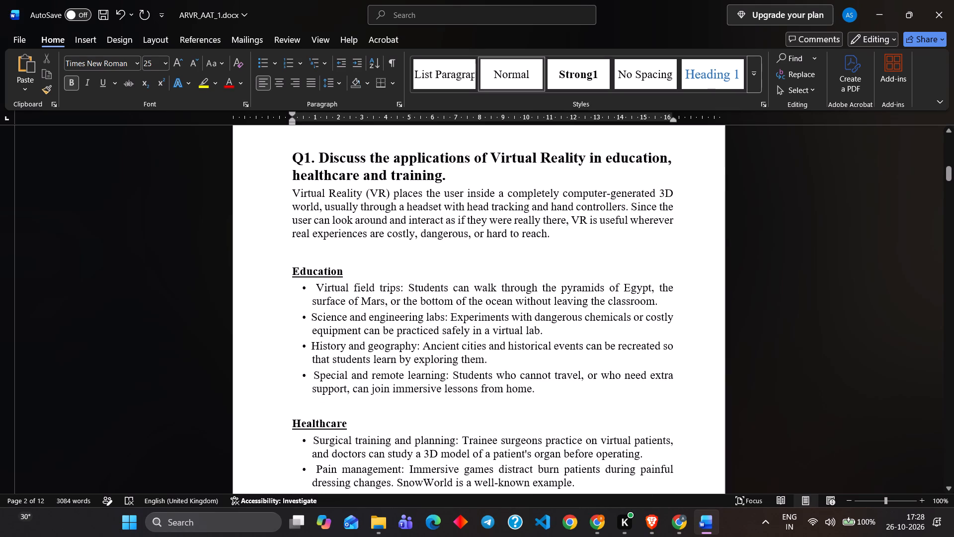
left_click_drag(317, 153, 449, 176)
left_click(460, 185)
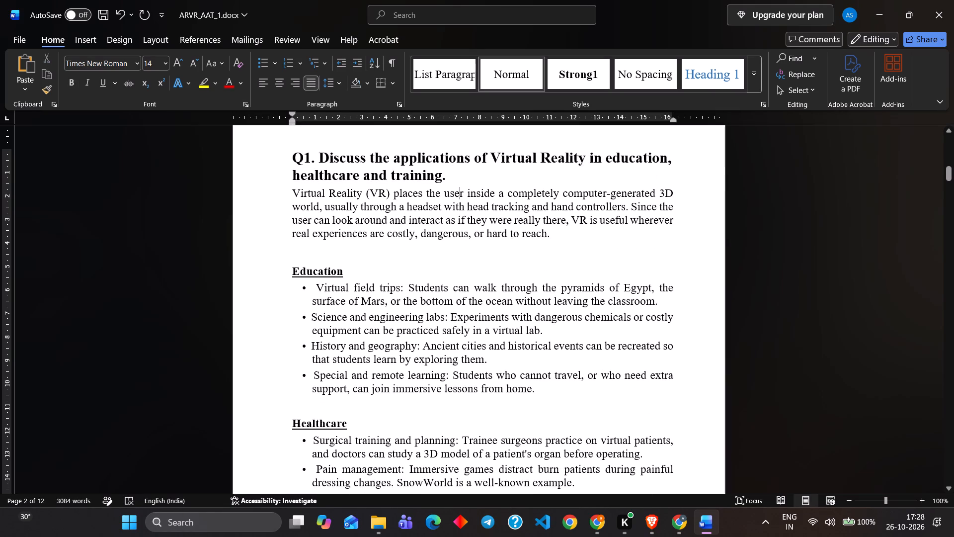
scroll(447, 276, "down", 1)
scroll(447, 276, "up", 1)
Read through the remaining answers up to the Q10 block diagram, checking headings, tables and page breaks.
scroll(447, 276, "down", 17)
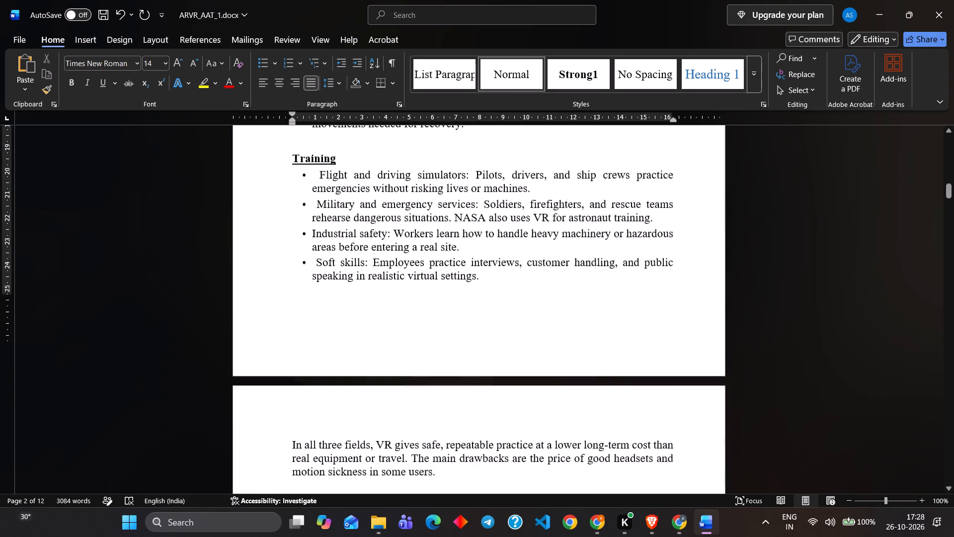
scroll(447, 277, "down", 14)
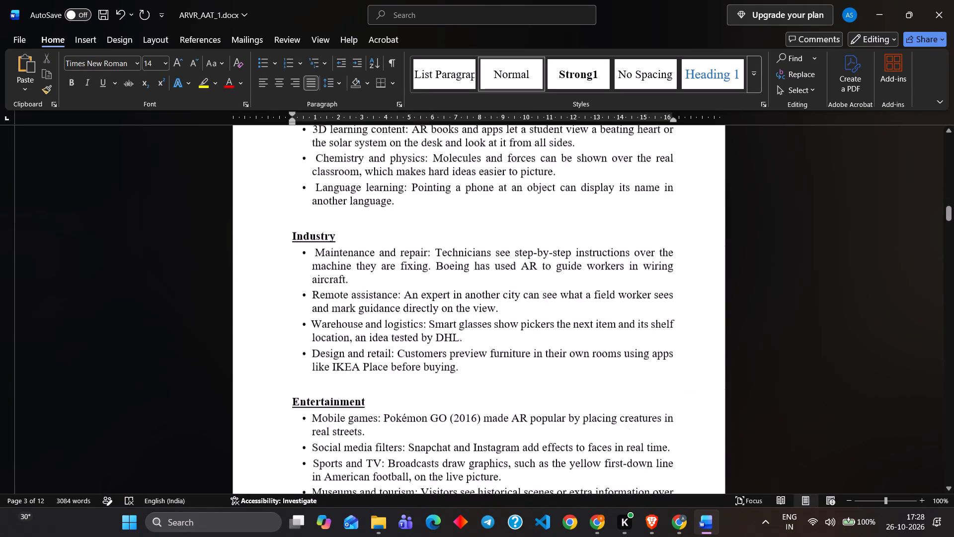
scroll(447, 277, "down", 16)
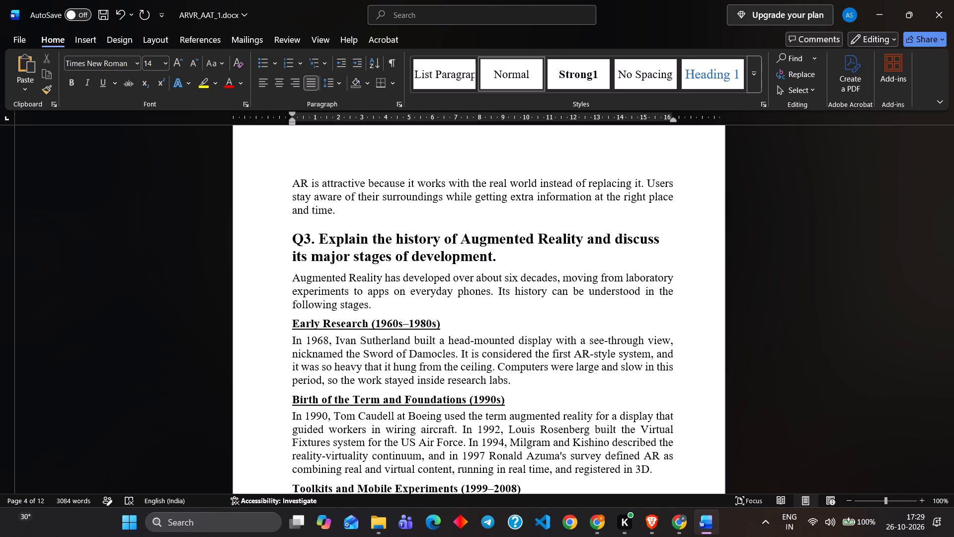
scroll(453, 366, "down", 16)
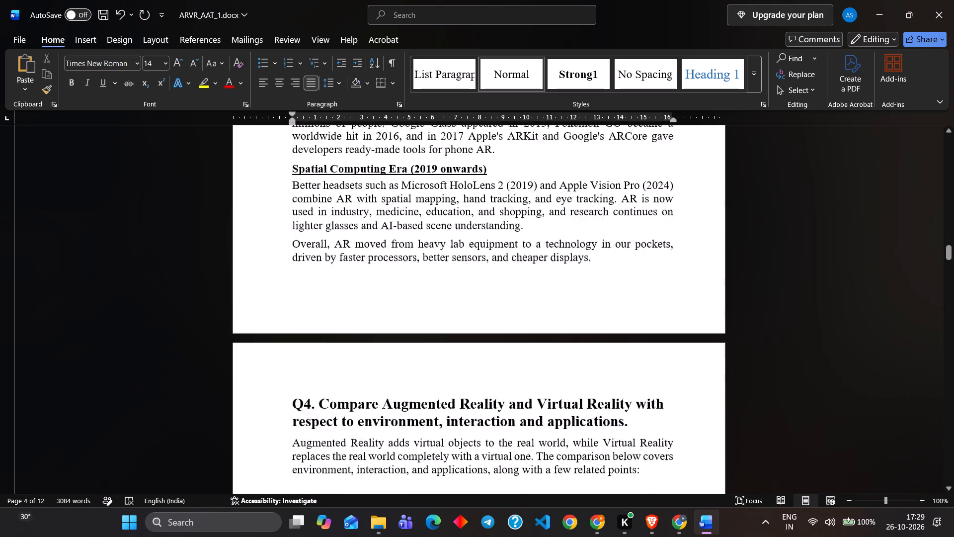
scroll(433, 340, "down", 12)
scroll(426, 325, "up", 5)
scroll(426, 325, "down", 10)
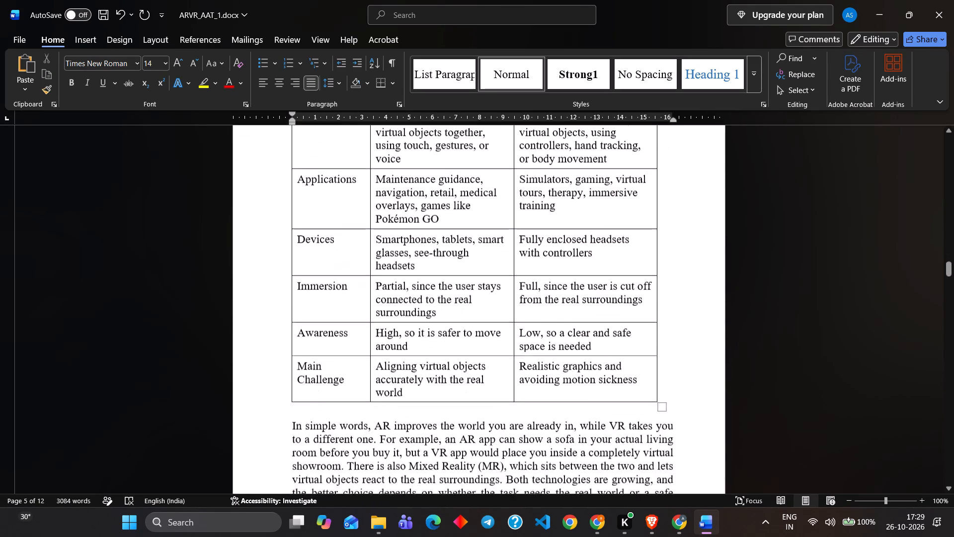
scroll(426, 325, "down", 10)
scroll(426, 324, "down", 20)
scroll(426, 324, "down", 4)
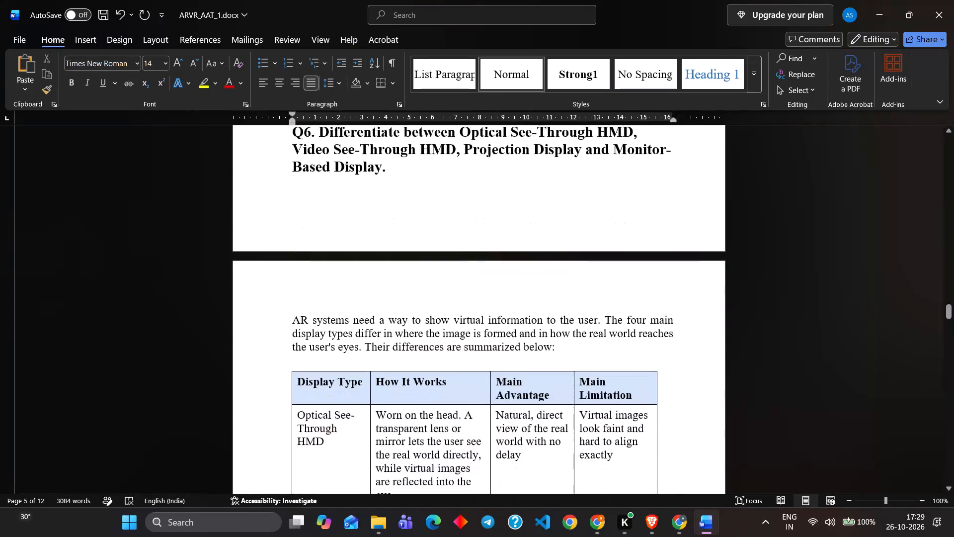
scroll(426, 322, "down", 9)
scroll(426, 322, "down", 20)
scroll(426, 322, "down", 6)
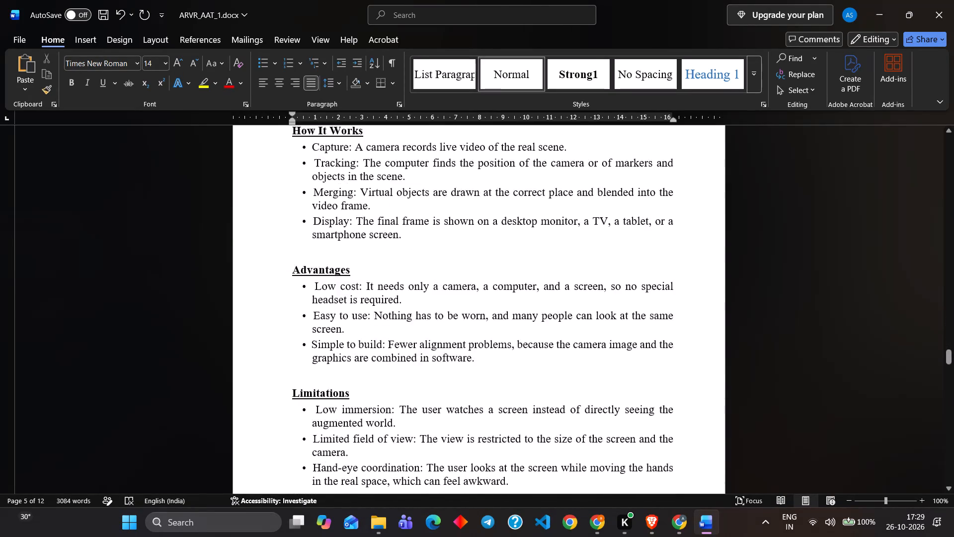
scroll(425, 321, "down", 20)
scroll(425, 321, "down", 20)
scroll(425, 321, "down", 4)
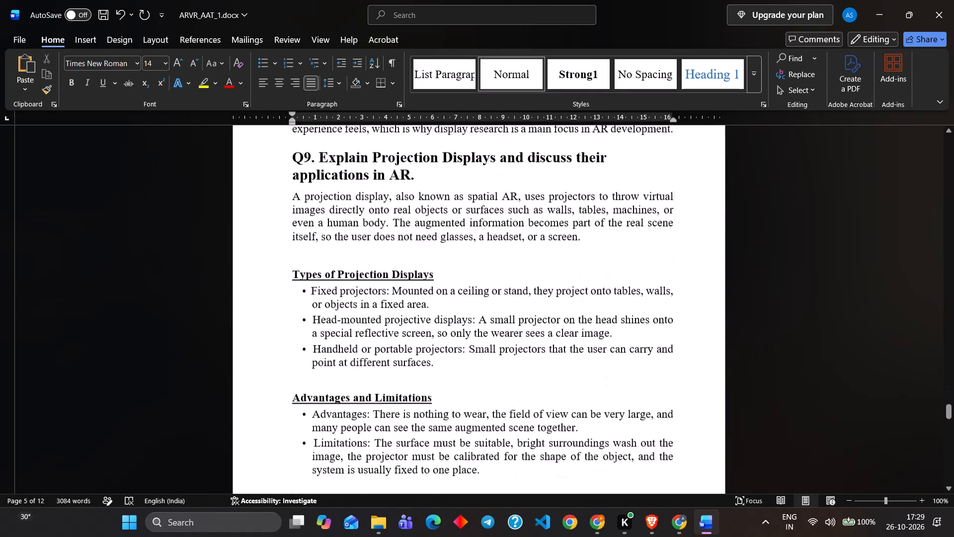
scroll(412, 338, "down", 20)
scroll(412, 338, "down", 14)
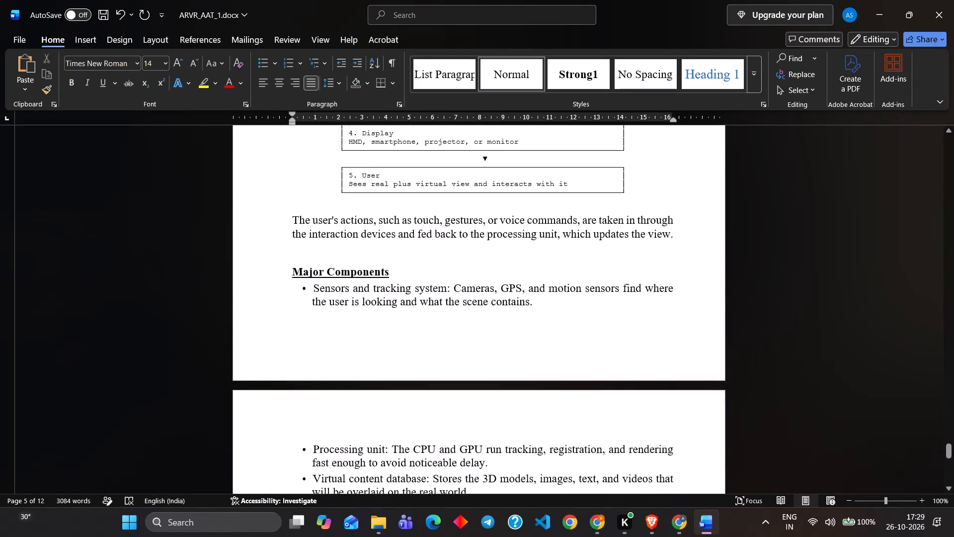
Capture a rectangular screenshot of the complete five-box block diagram under "Block Diagram of an AR System" in Q10.
scroll(410, 353, "up", 6)
left_click_drag(407, 288, 423, 303)
left_click(431, 316)
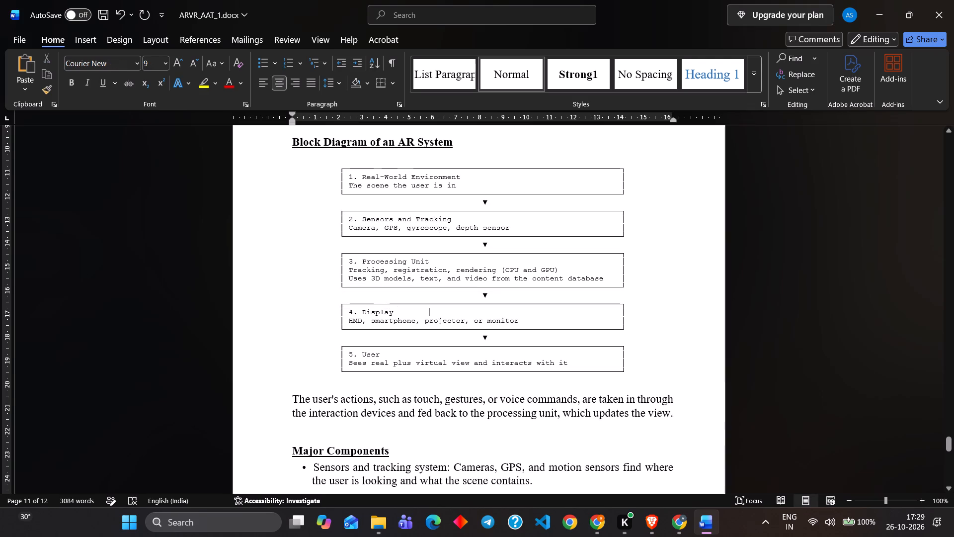
key("Print")
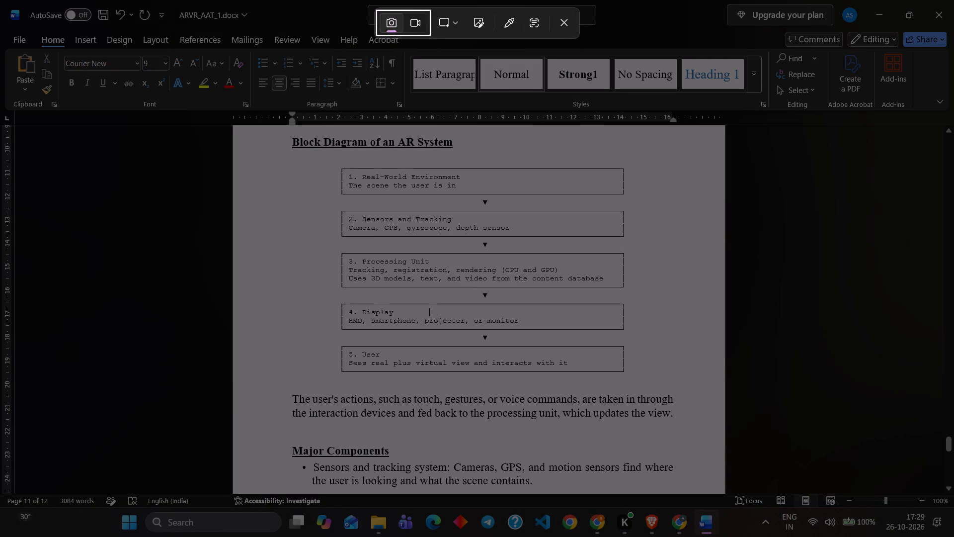
left_click_drag(333, 161, 580, 345)
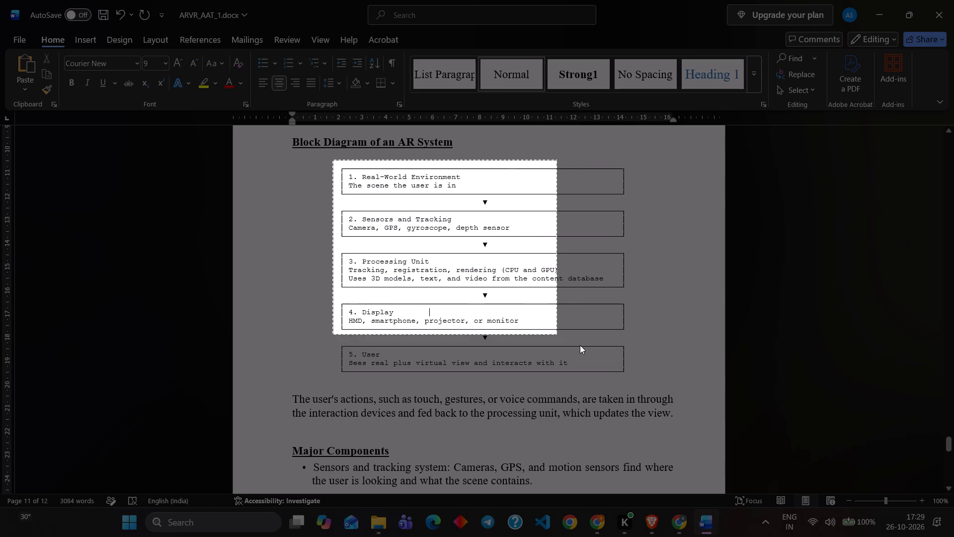
left_click_drag(580, 345, 630, 380)
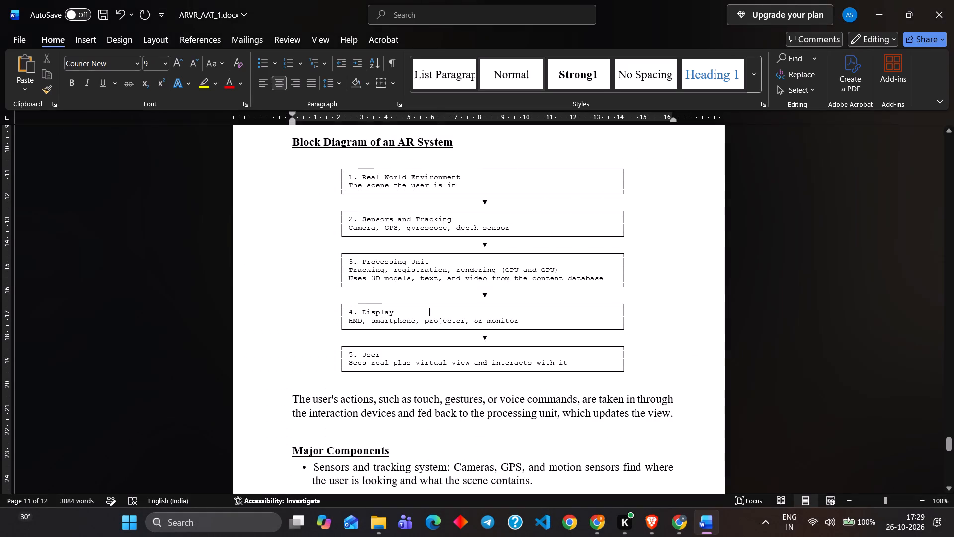
Replace the entire text-box block diagram in Q10 with the captured screenshot.
left_click_drag(632, 372, 487, 265)
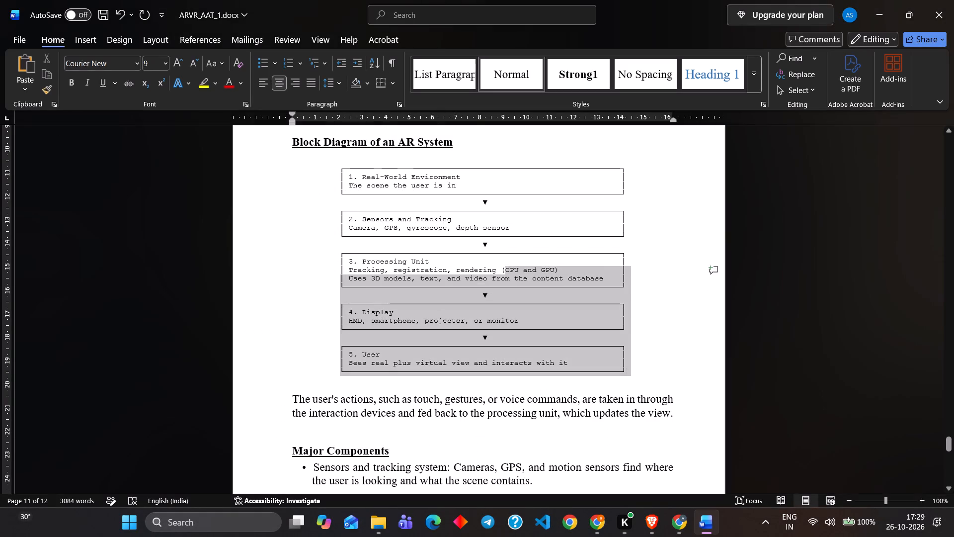
left_click_drag(487, 265, 334, 170)
key("ctrl+v")
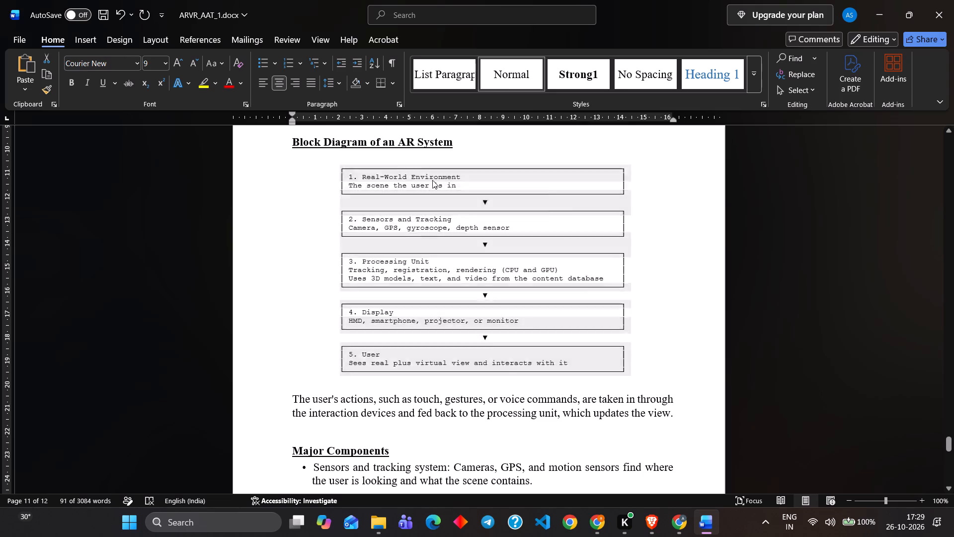
Insert ten spaces before the pasted block diagram picture to shift it toward the page centre.
left_click(278, 200)
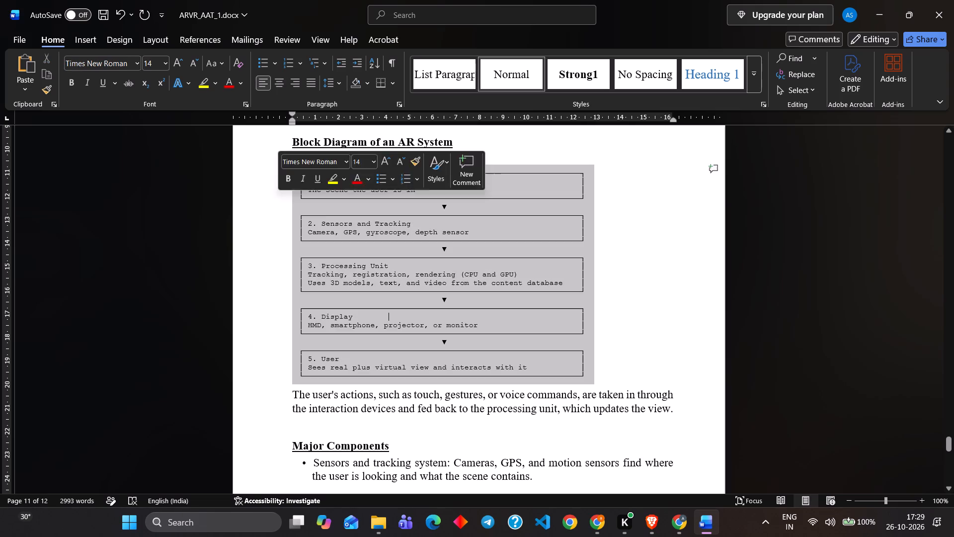
left_click(300, 210)
left_click(283, 214)
left_click(284, 233)
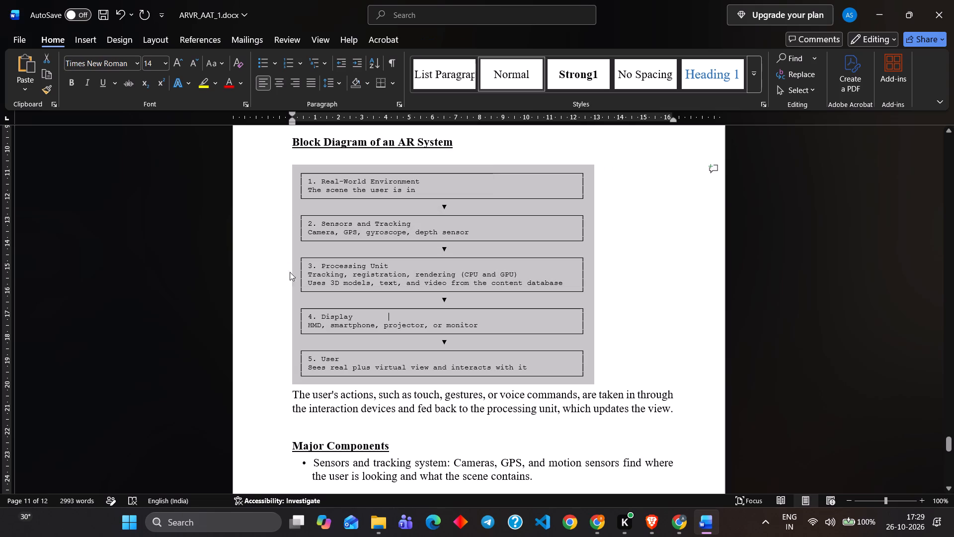
left_click(288, 344)
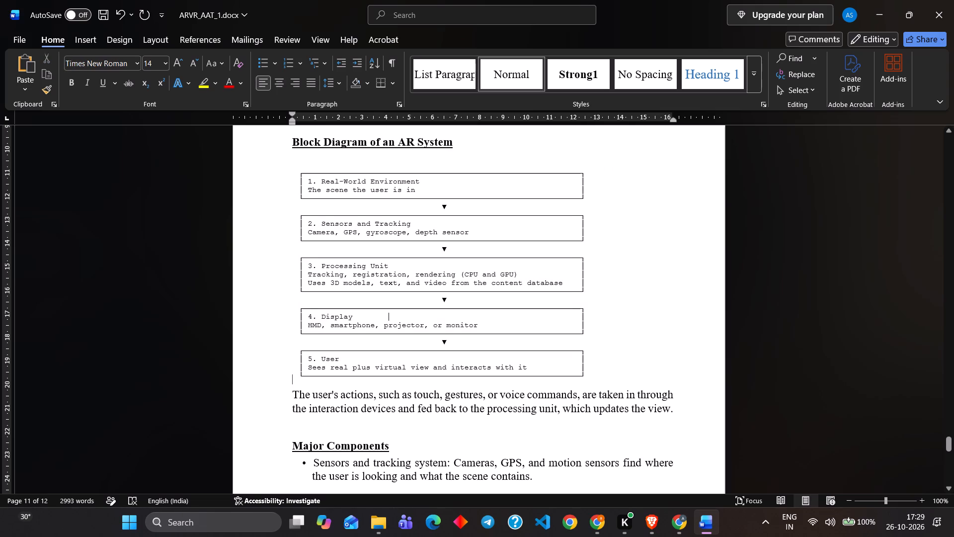
key("space")
key("space")
key("space")
key("space")
key("space")
key("space")
key("space")
key("space")
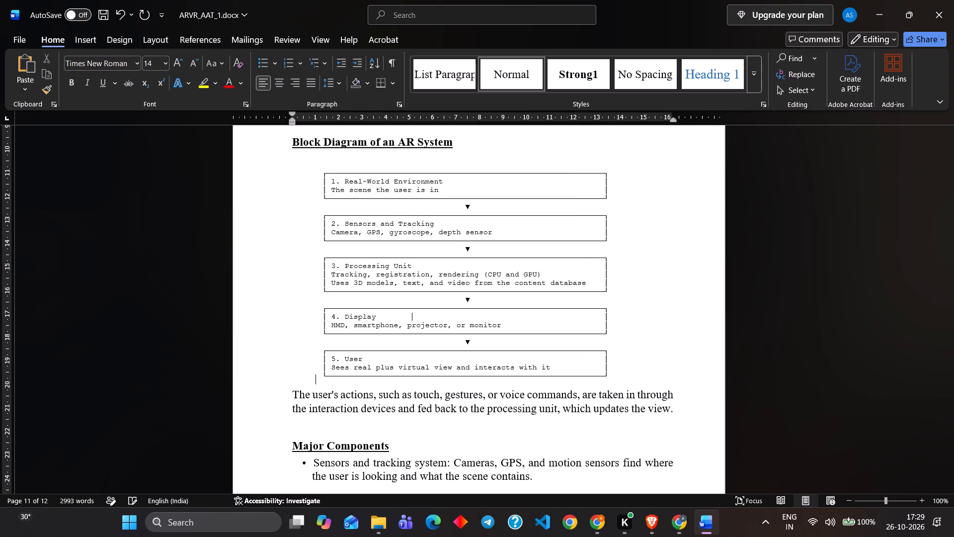
key("space")
key("space")
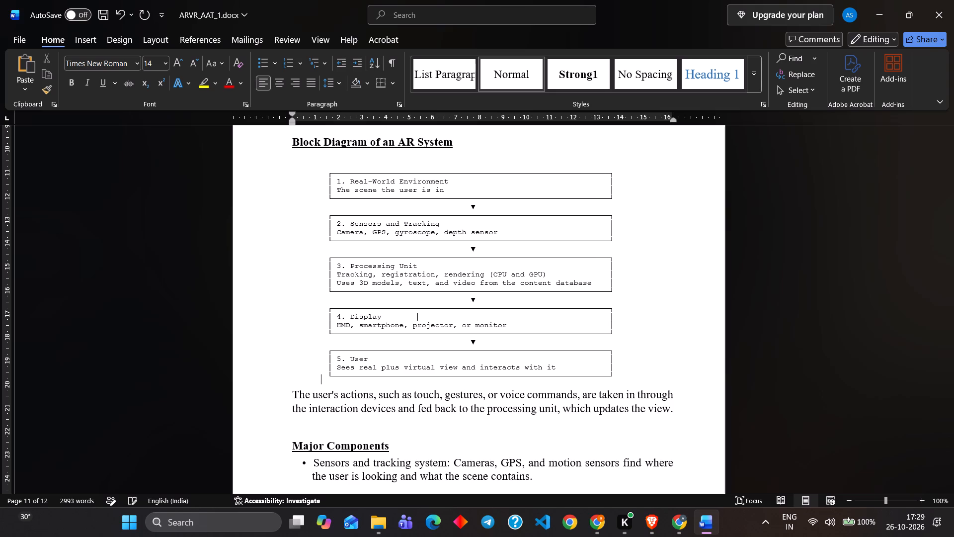
left_click(780, 349)
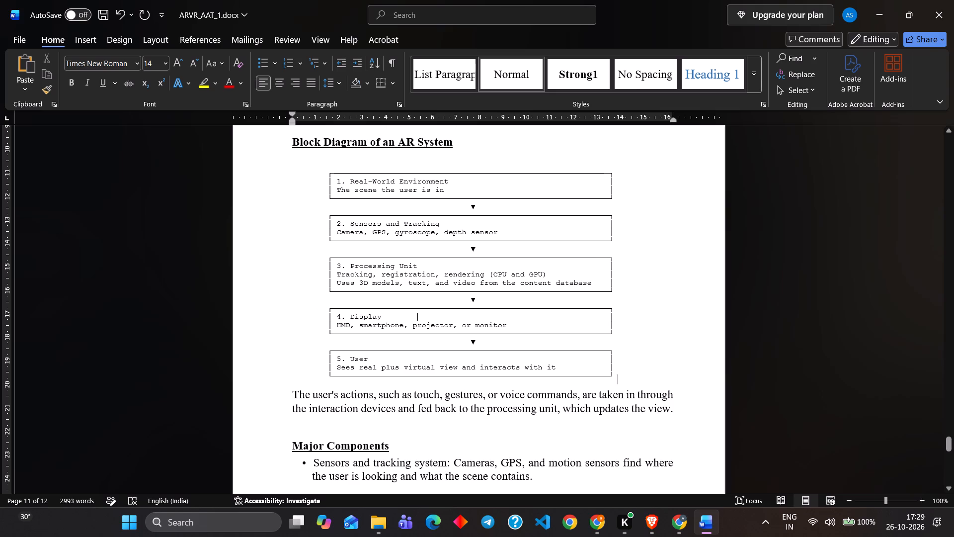
Check the Major Components list and the closing paragraph that follow the block diagram.
scroll(513, 404, "down", 7)
left_click(502, 366)
scroll(502, 366, "down", 6)
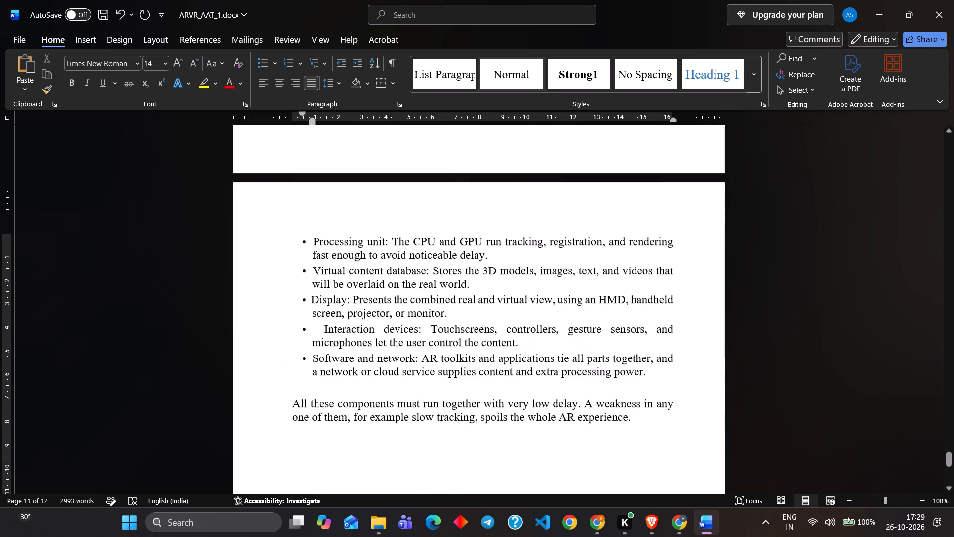
scroll(502, 366, "down", 9)
scroll(502, 366, "up", 20)
scroll(502, 366, "up", 2)
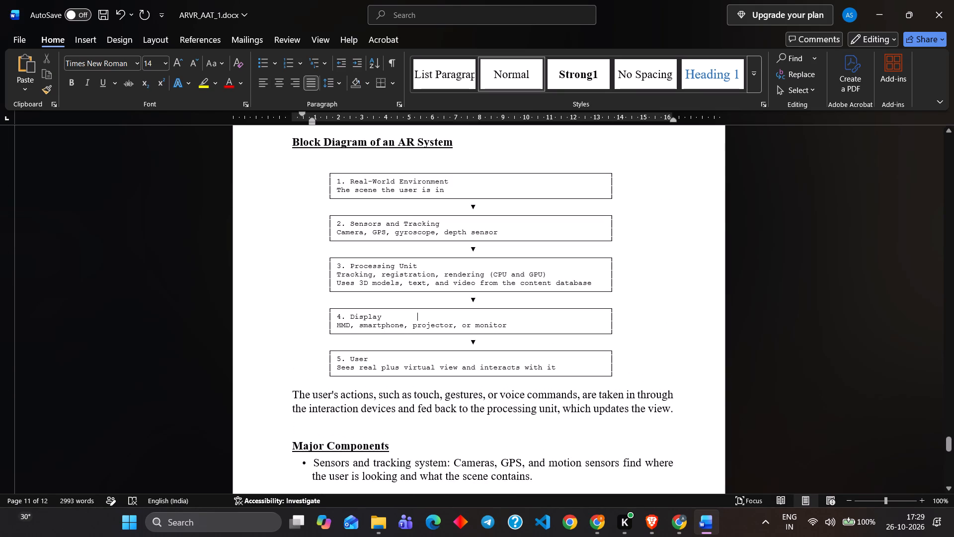
Copy the "CSE(AI&ML)" and "VII Semester – A Section" lines from the cover page.
left_click_drag(950, 448, 953, 438)
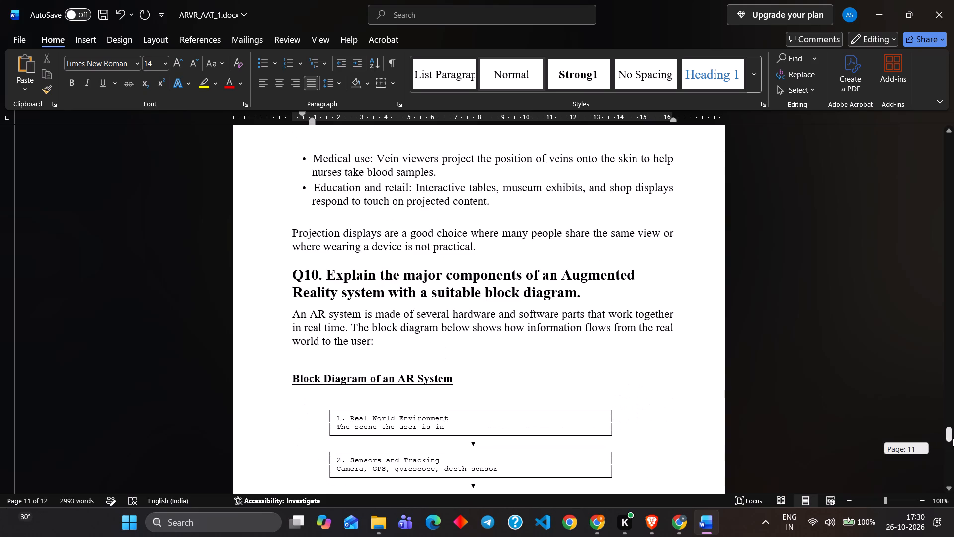
left_click_drag(953, 438, 952, 366)
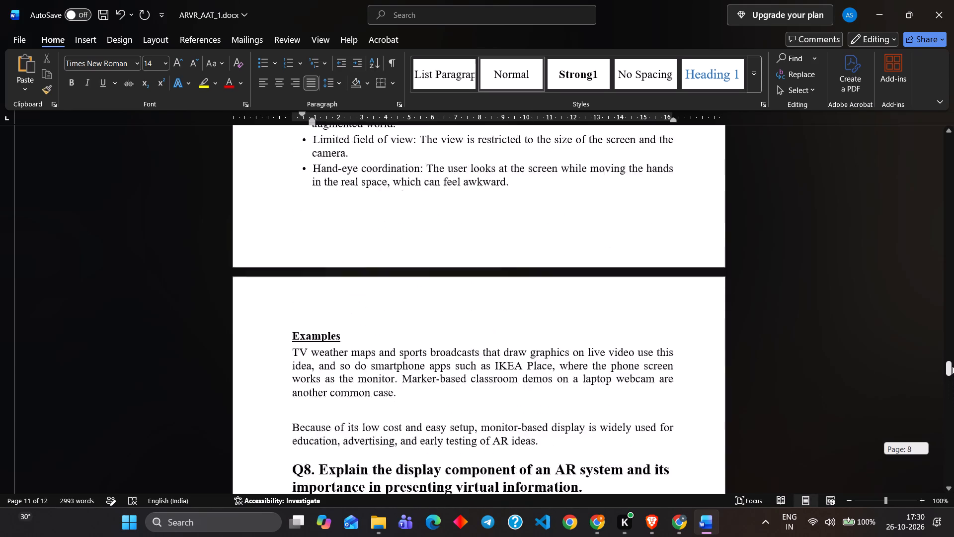
left_click_drag(952, 366, 926, 159)
left_click_drag(583, 404, 465, 383)
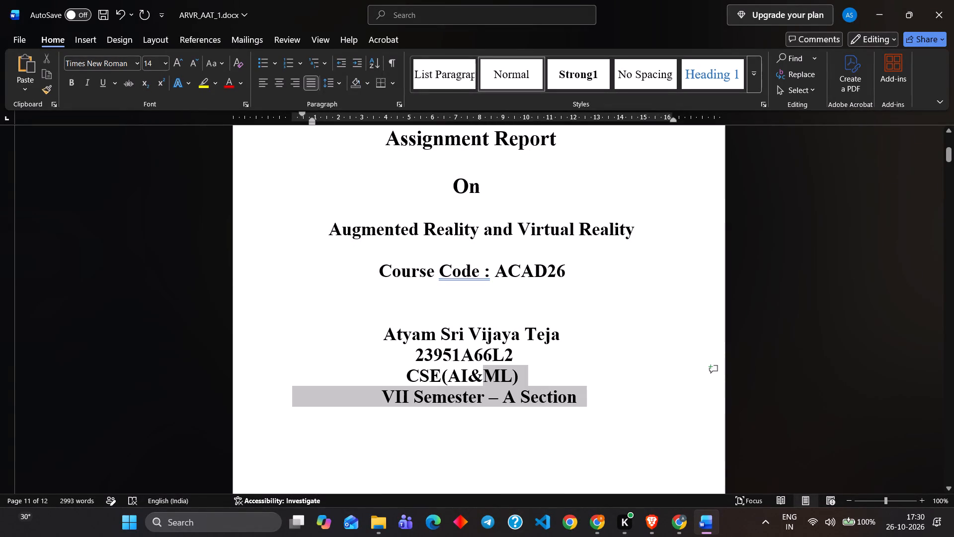
left_click_drag(465, 383, 414, 380)
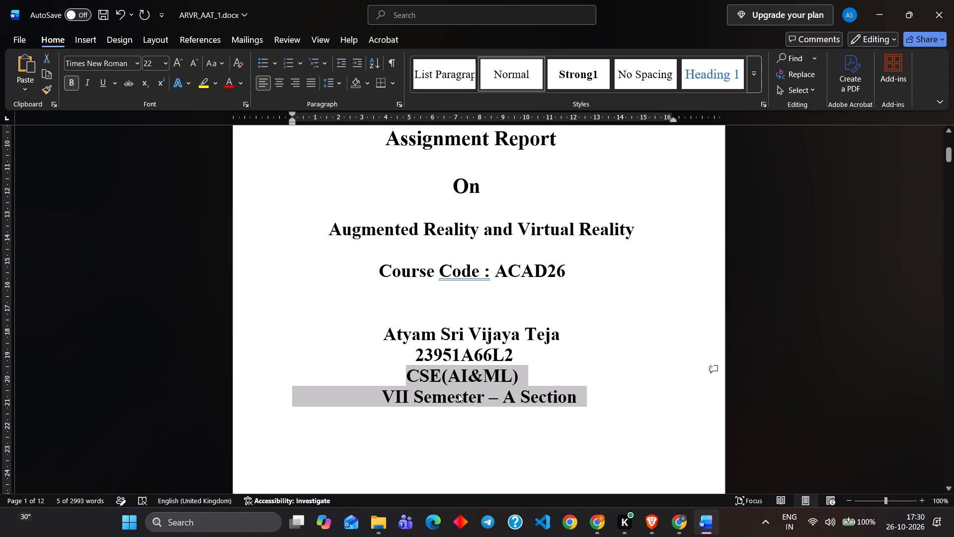
key("ctrl+c")
left_click(768, 336)
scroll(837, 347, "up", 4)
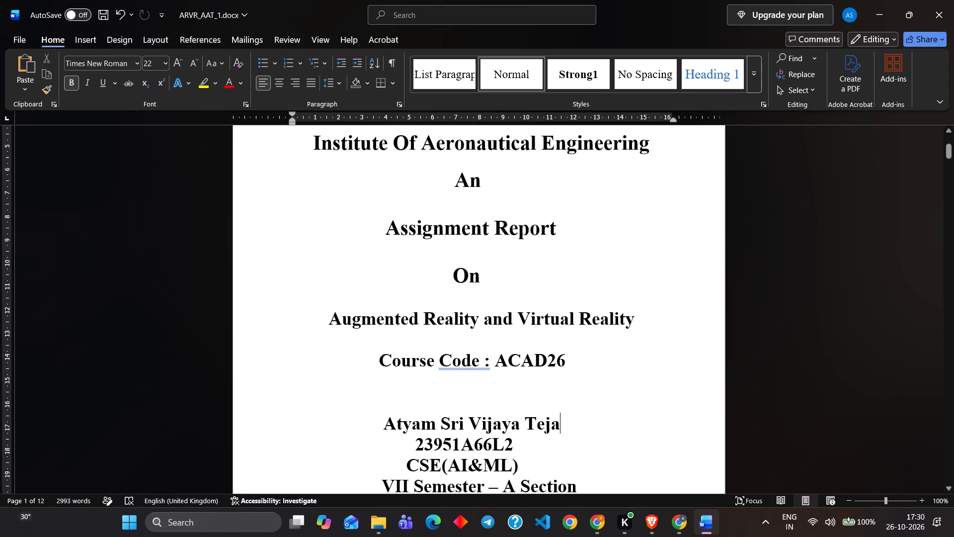
Save the ARVR_AAT_1 report.
scroll(837, 347, "up", 1)
key("ctrl+s")
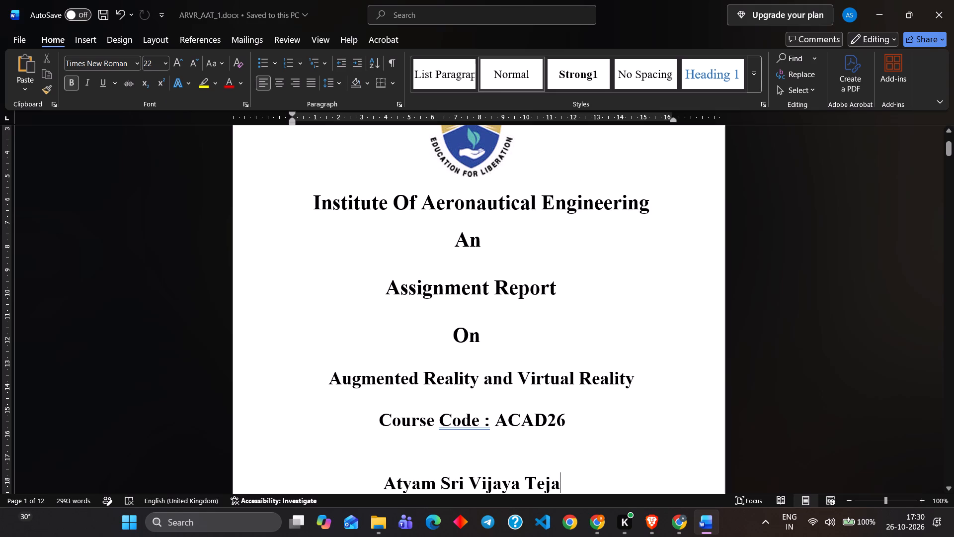
key("ctrl+s")
key("ctrl+s")
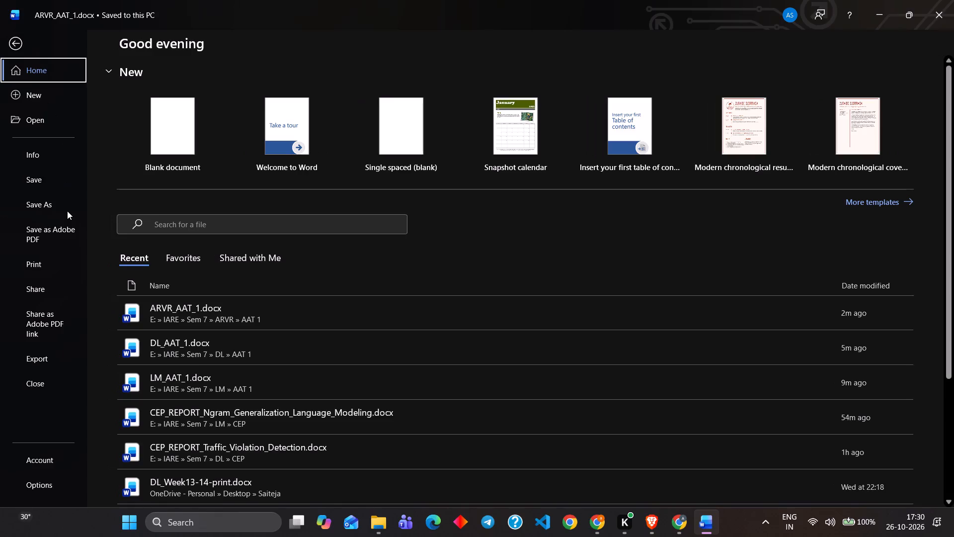
Export the ARVR report as ARVR_AAT_1.pdf to the ARVR AAT 1 folder, and close the published PDF.
left_click(67, 211)
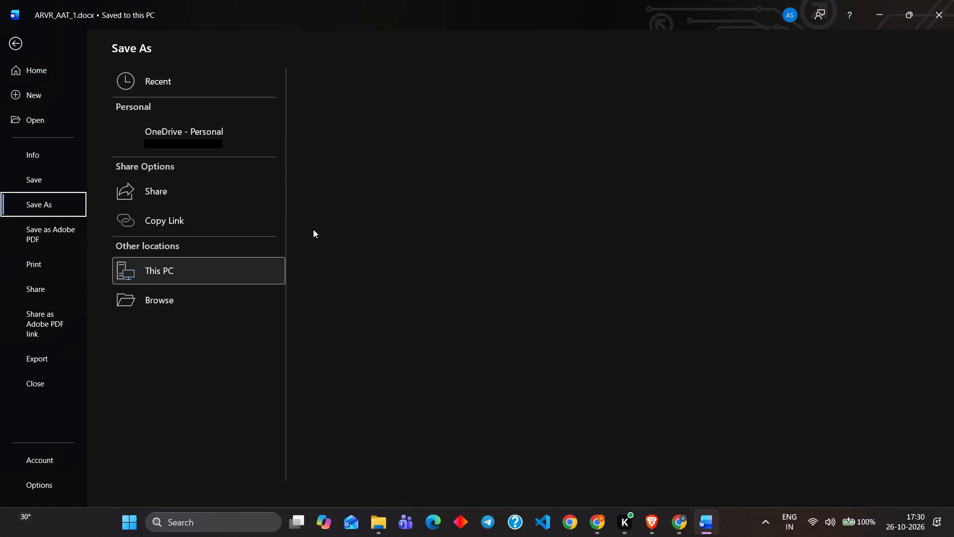
left_click(395, 148)
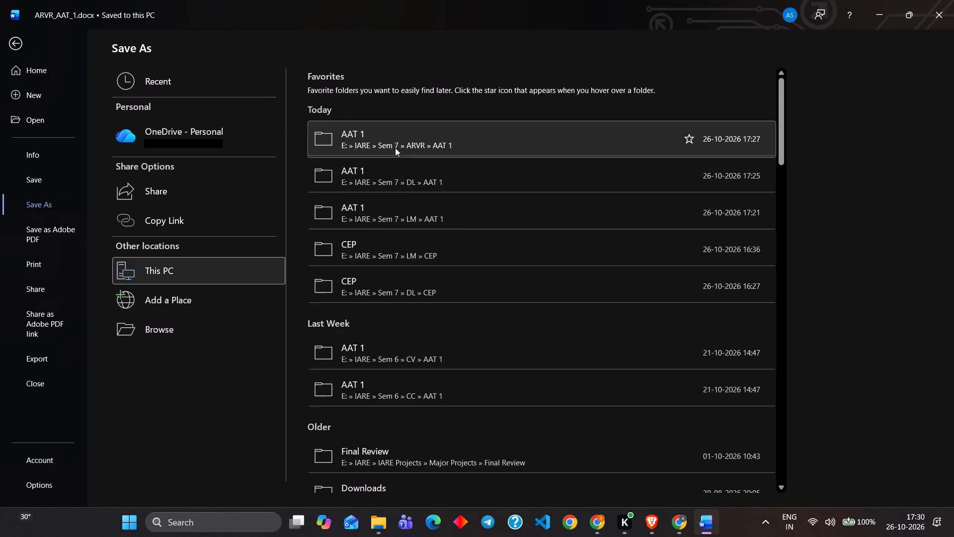
left_click(157, 216)
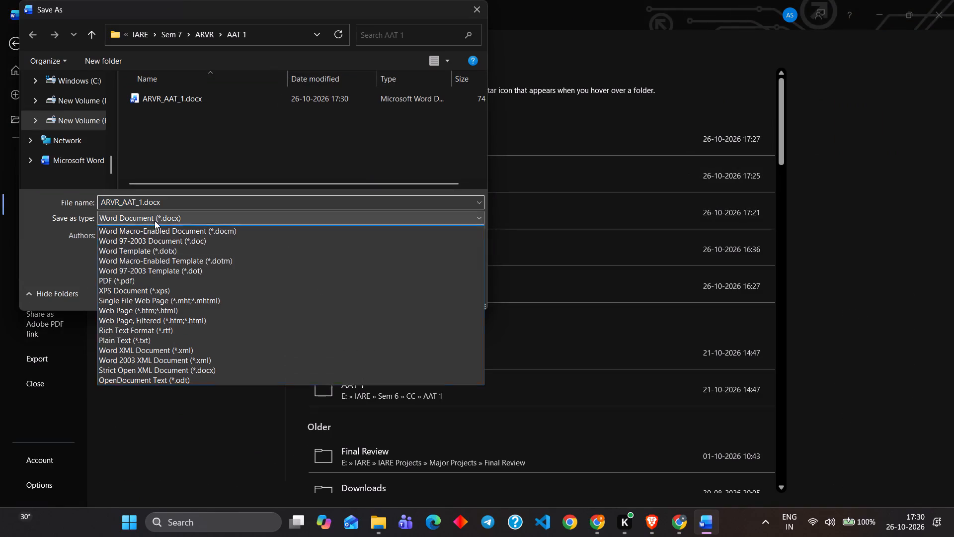
left_click(118, 287)
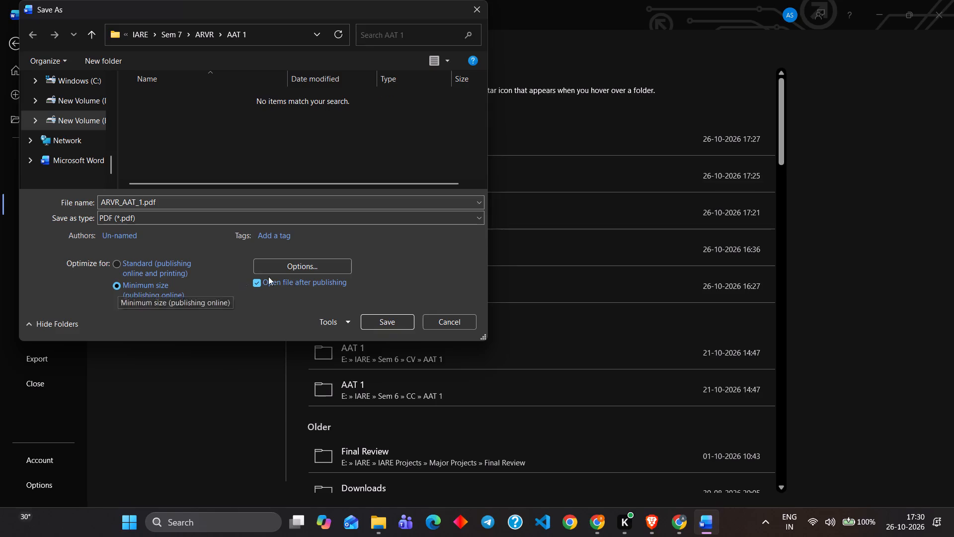
left_click(388, 327)
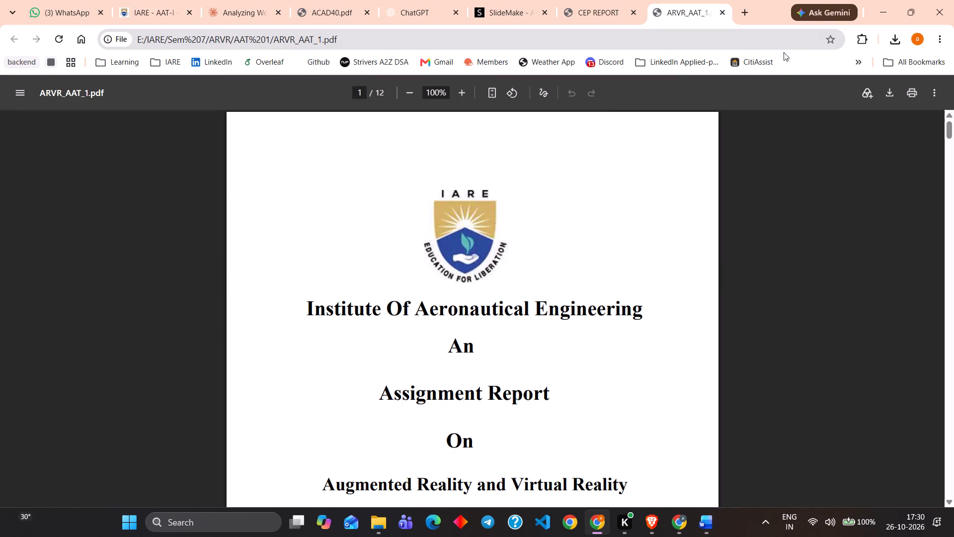
left_click(724, 10)
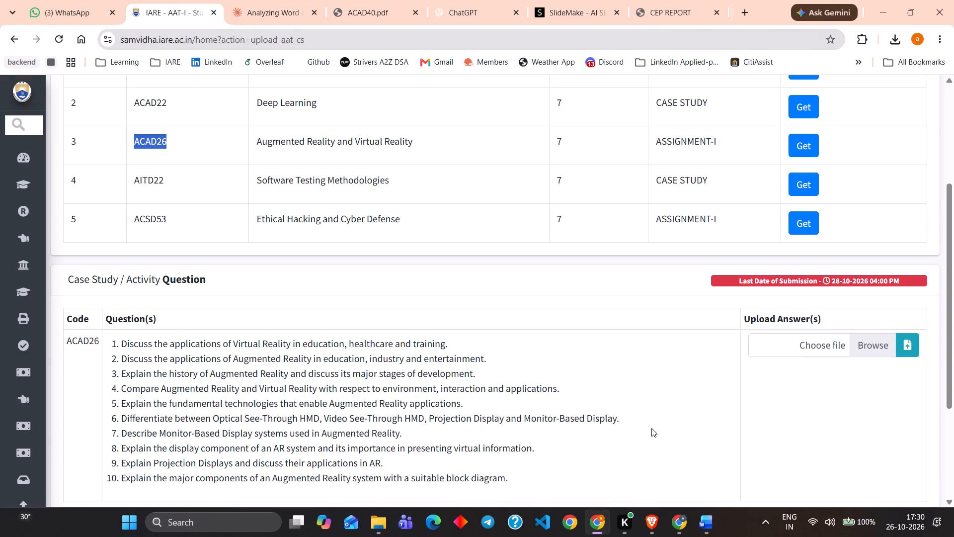
Go up to the ARVR folder in File Explorer and close the ARVR_AAT_1 Word document.
left_click(382, 519)
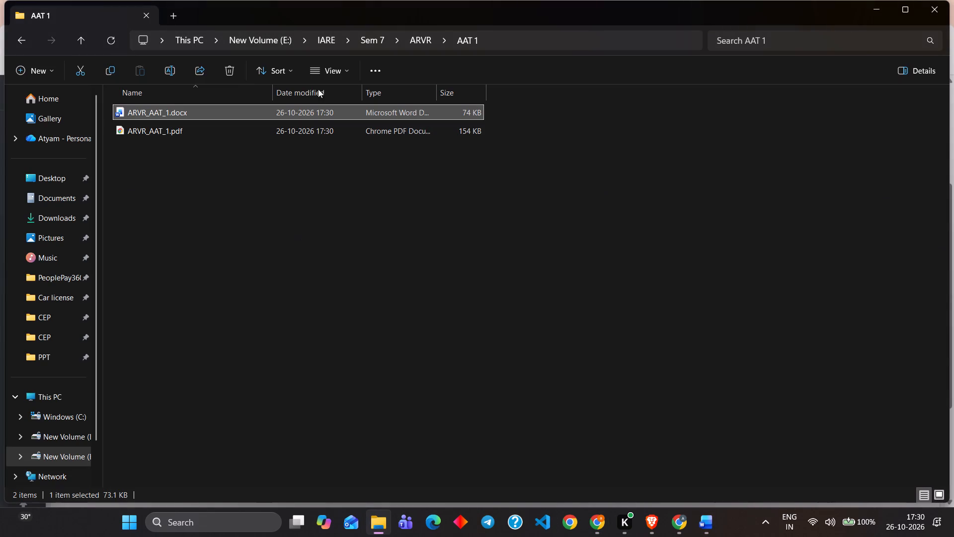
left_click(417, 38)
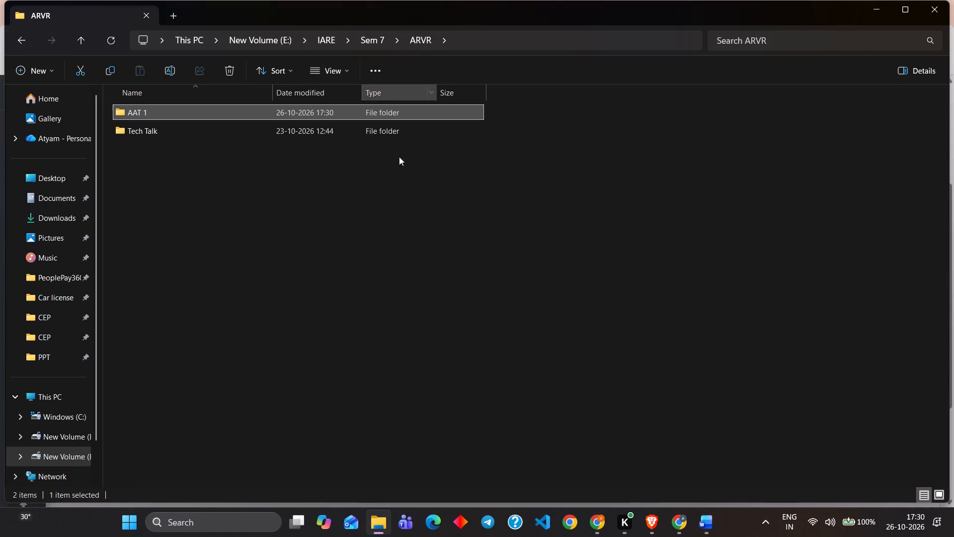
left_click(717, 523)
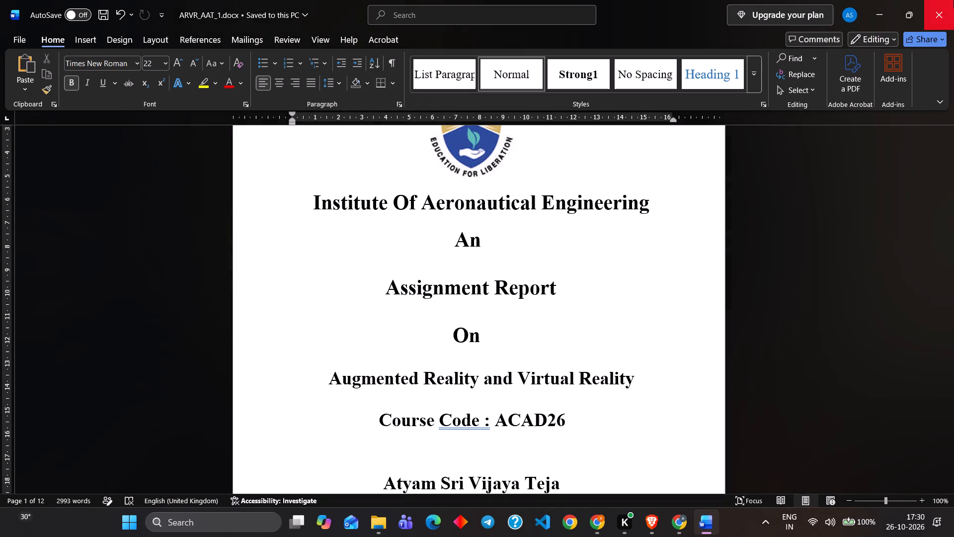
left_click(953, 0)
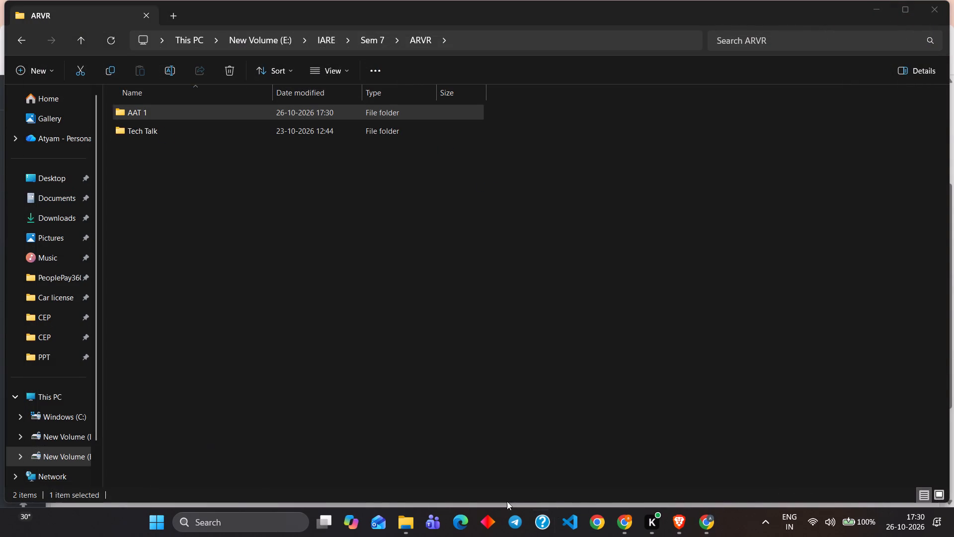
Open EHCD_AAT_1.docx from the EH folder under Sem 7 and enable editing.
left_click(375, 39)
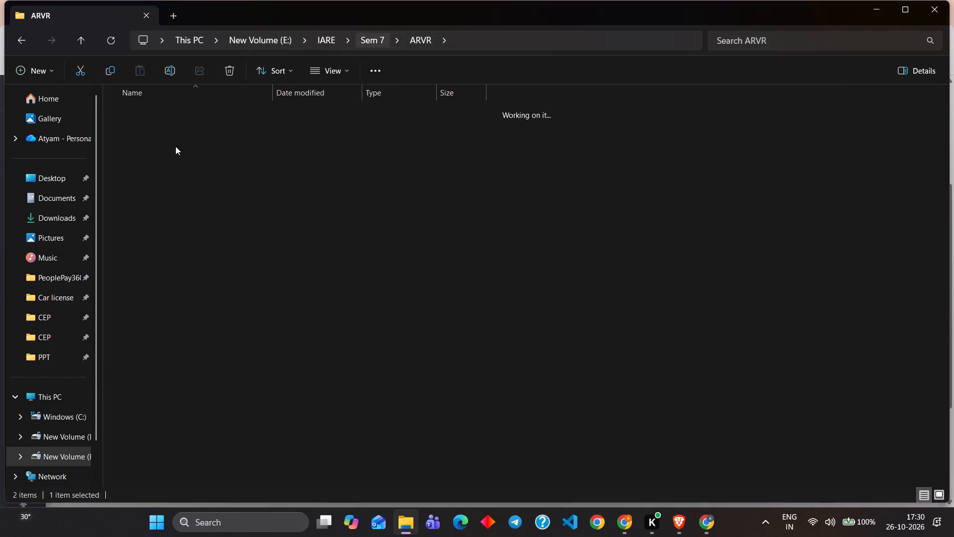
double_click(147, 208)
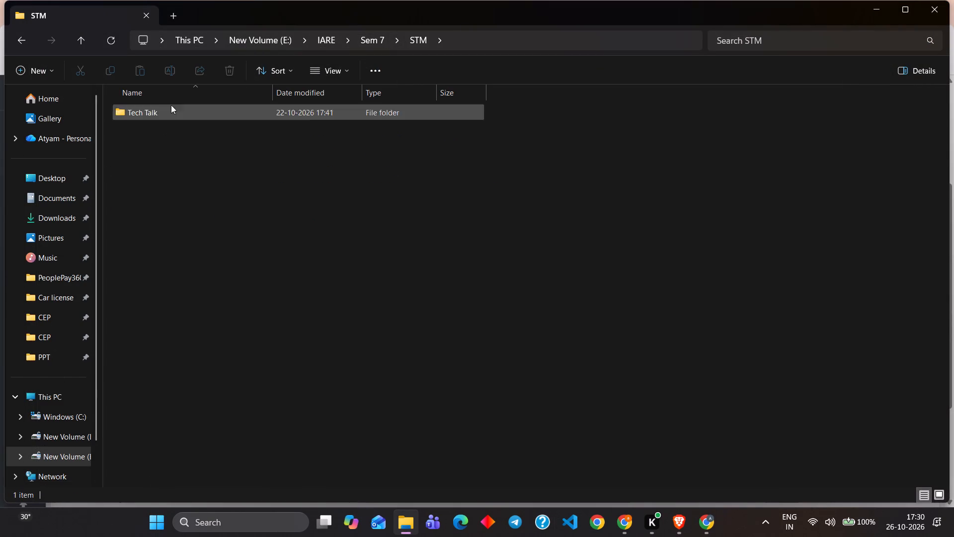
left_click(372, 40)
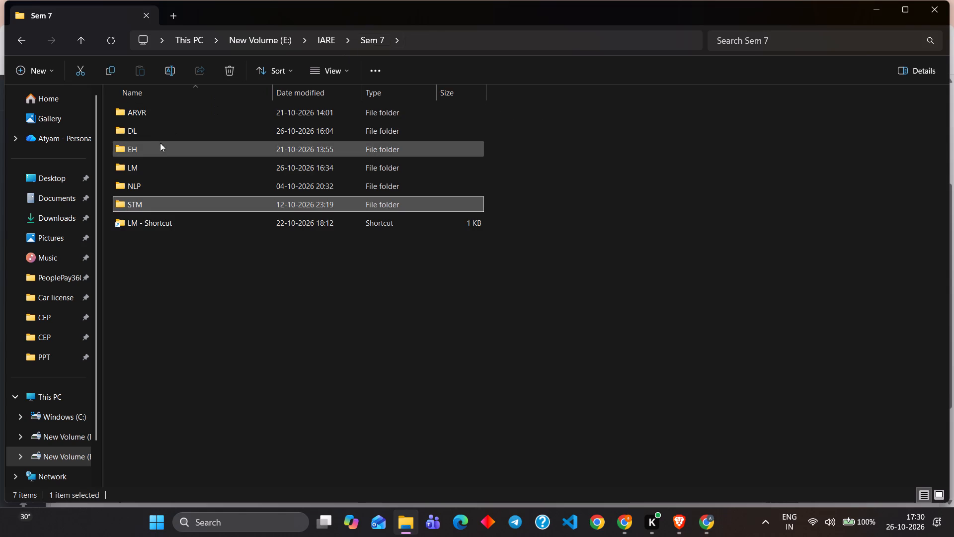
double_click(153, 148)
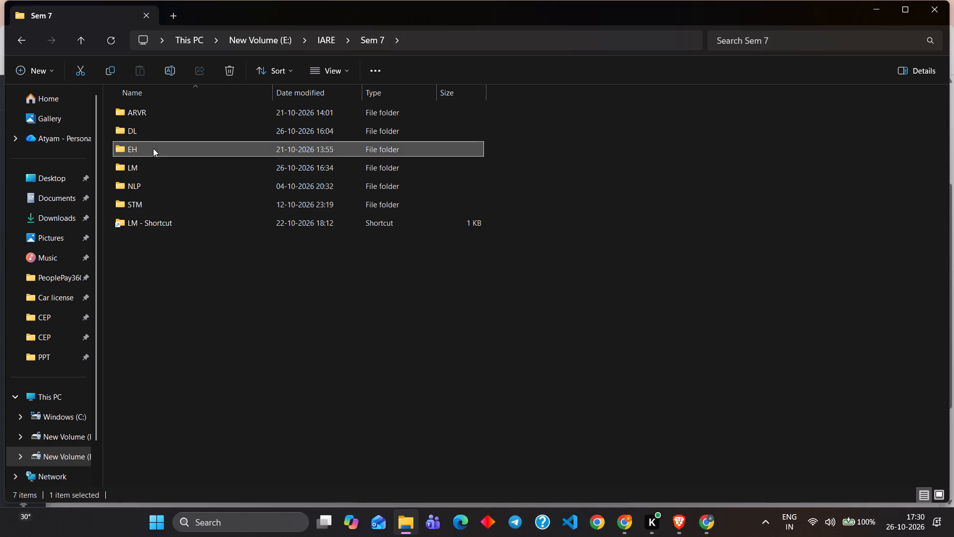
double_click(159, 107)
double_click(156, 109)
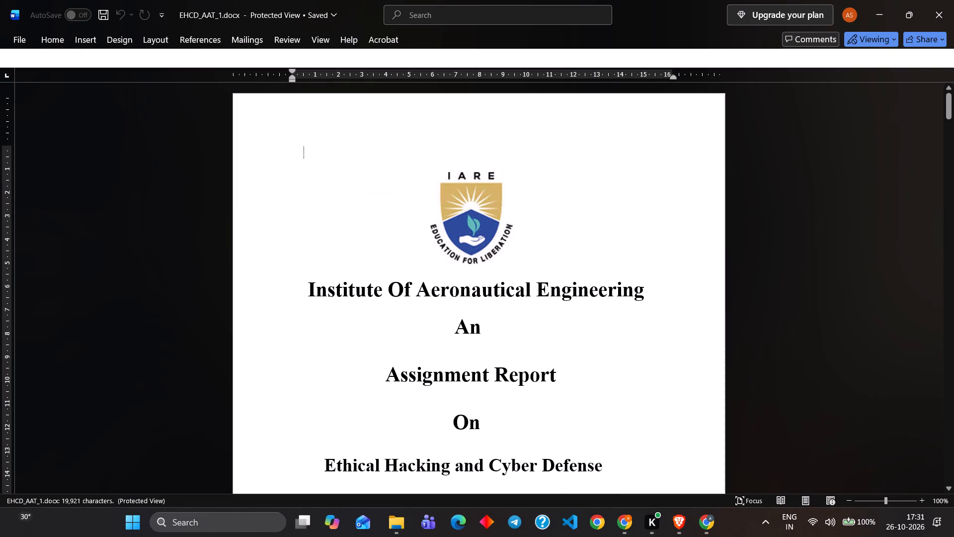
left_click(513, 53)
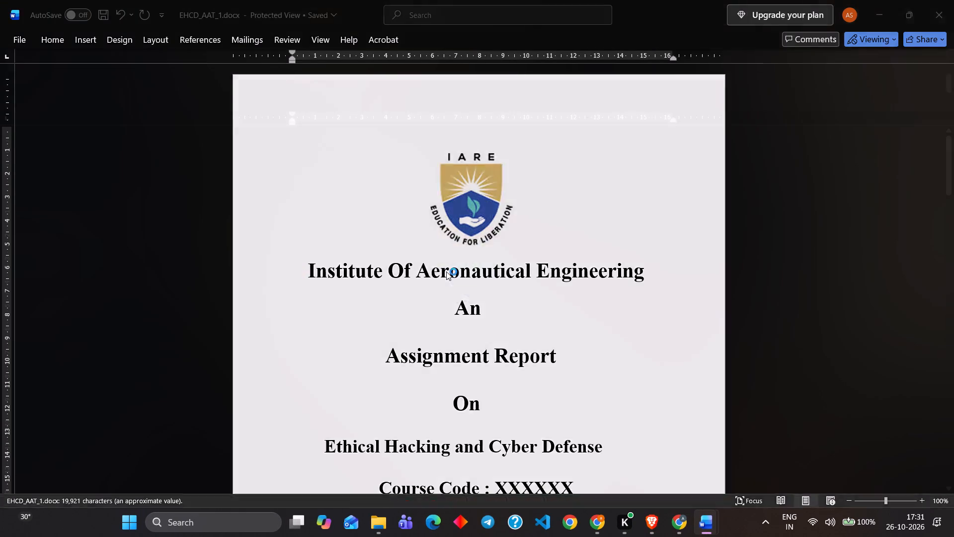
Insert two spaces before the "Ethical Hacking and Cyber Defense" title on the cover page to shift it toward the centre.
scroll(441, 279, "down", 9)
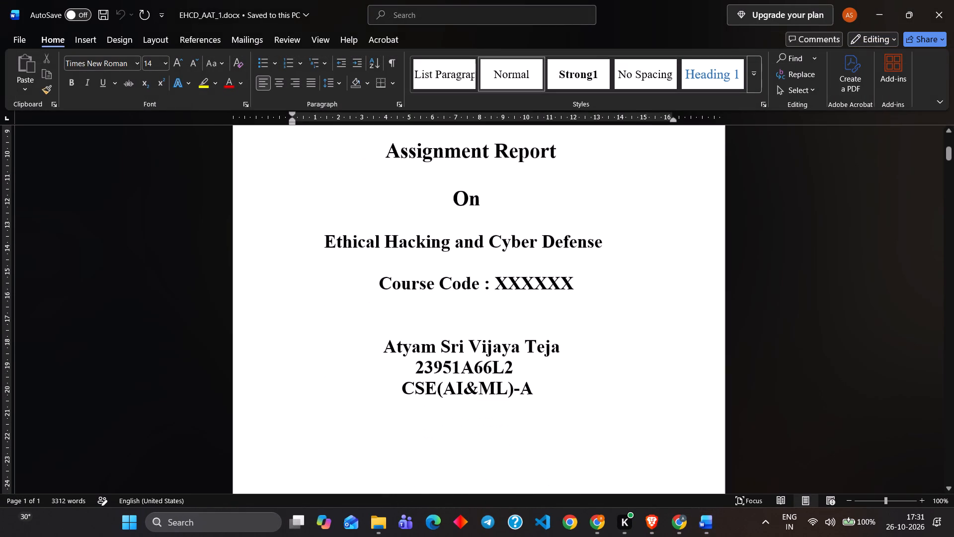
left_click(323, 238)
key("space")
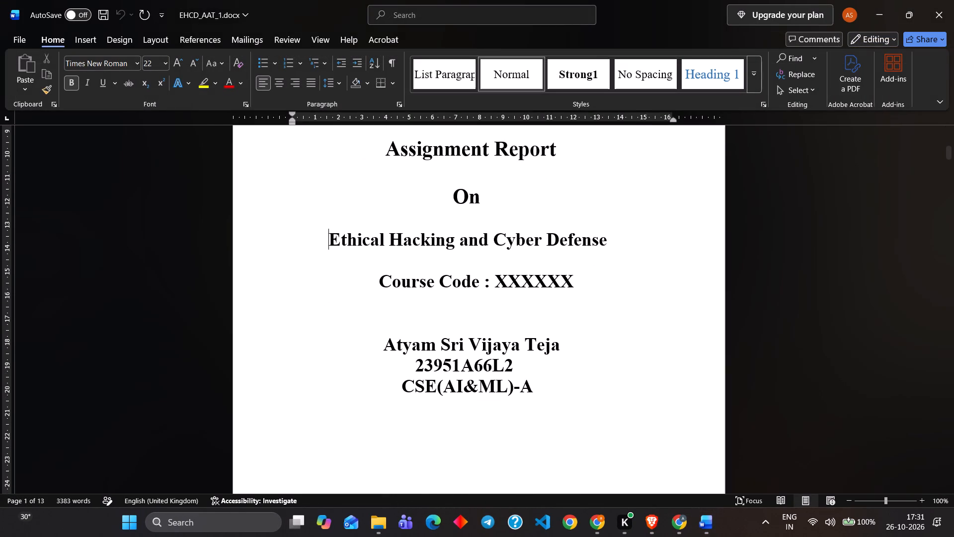
key("space")
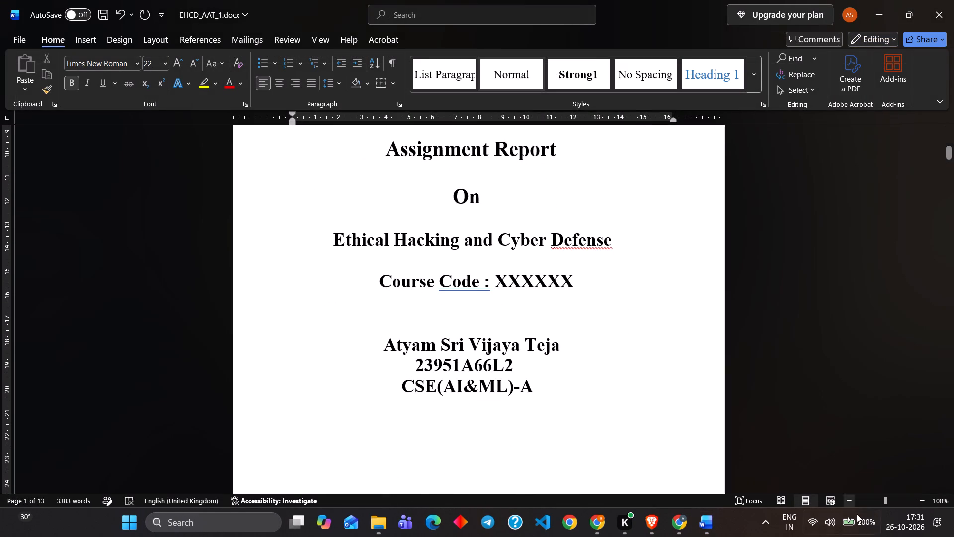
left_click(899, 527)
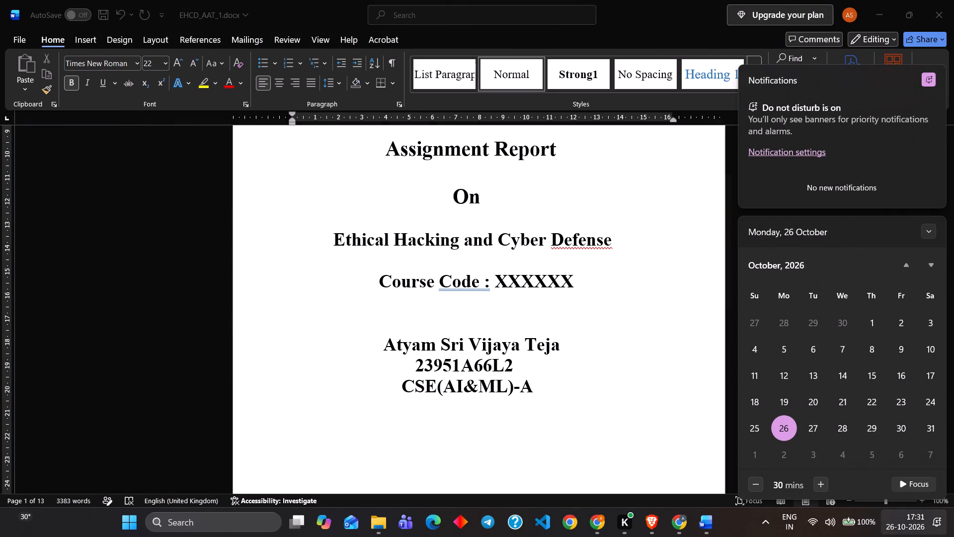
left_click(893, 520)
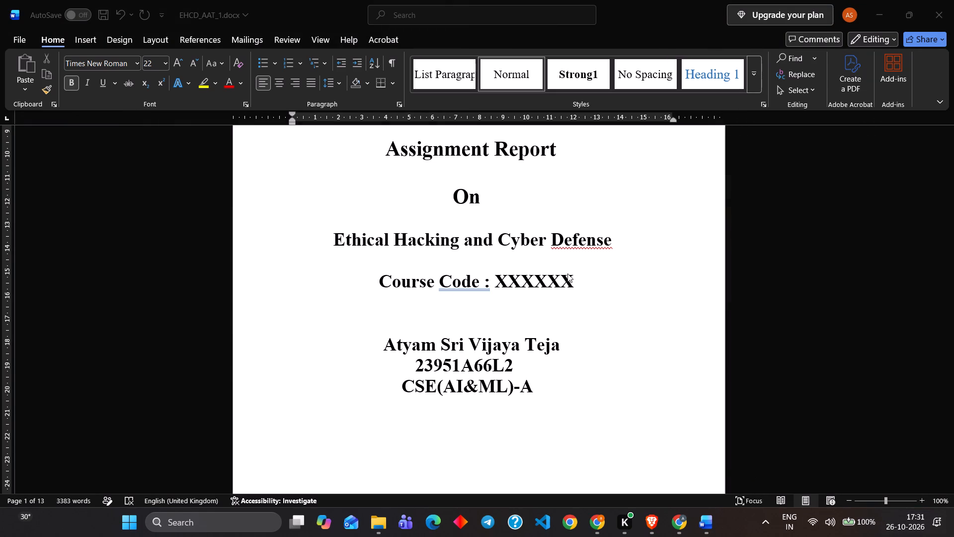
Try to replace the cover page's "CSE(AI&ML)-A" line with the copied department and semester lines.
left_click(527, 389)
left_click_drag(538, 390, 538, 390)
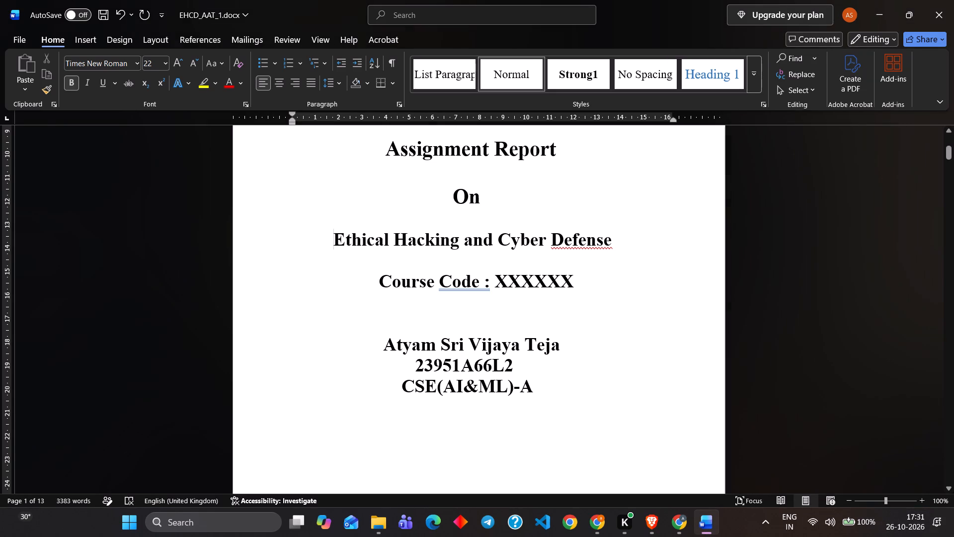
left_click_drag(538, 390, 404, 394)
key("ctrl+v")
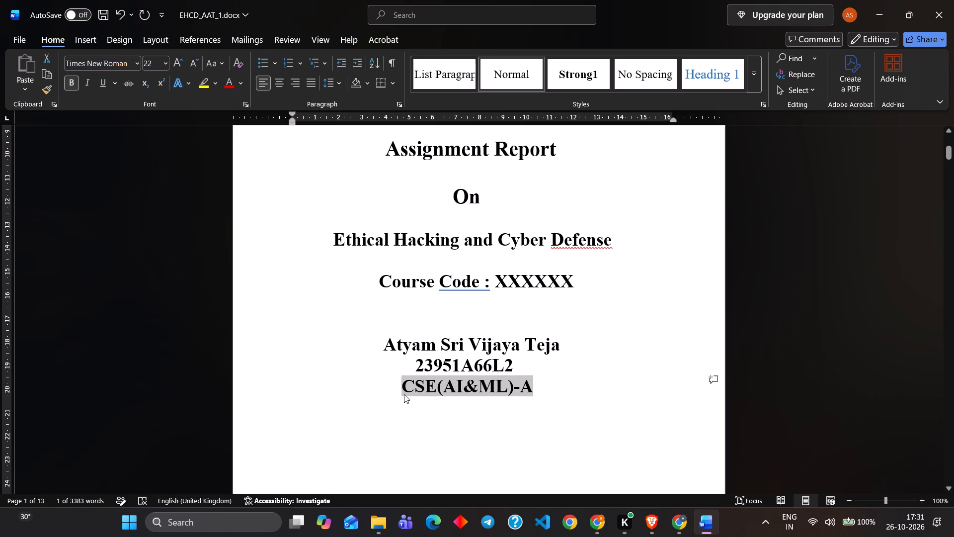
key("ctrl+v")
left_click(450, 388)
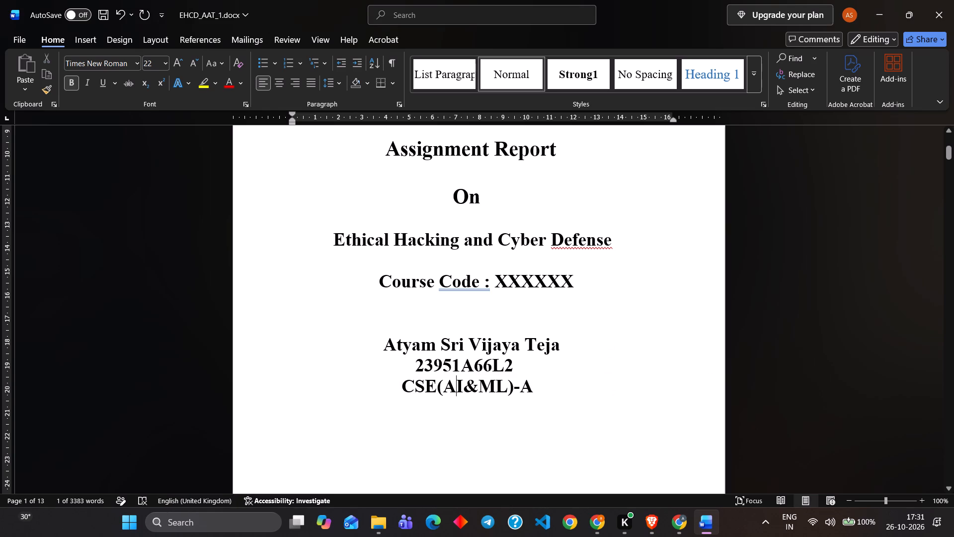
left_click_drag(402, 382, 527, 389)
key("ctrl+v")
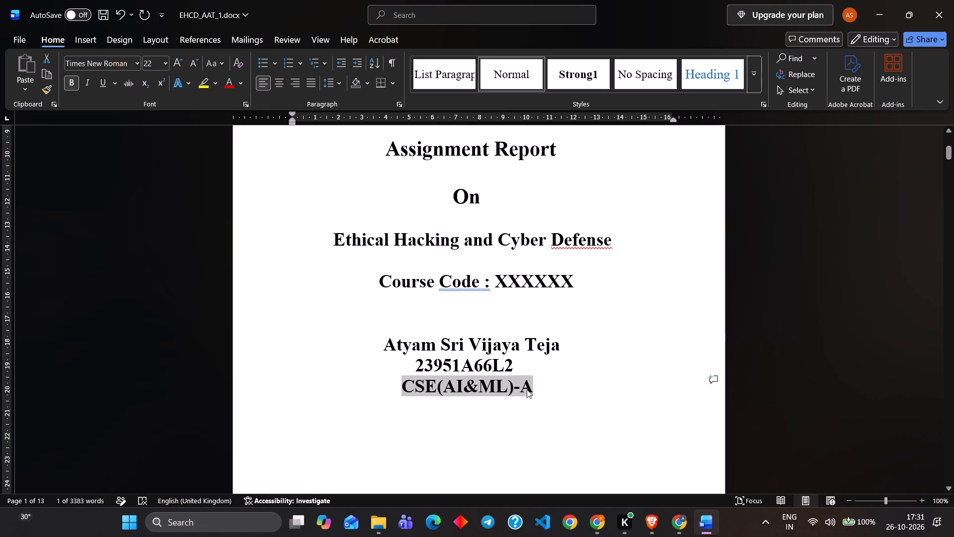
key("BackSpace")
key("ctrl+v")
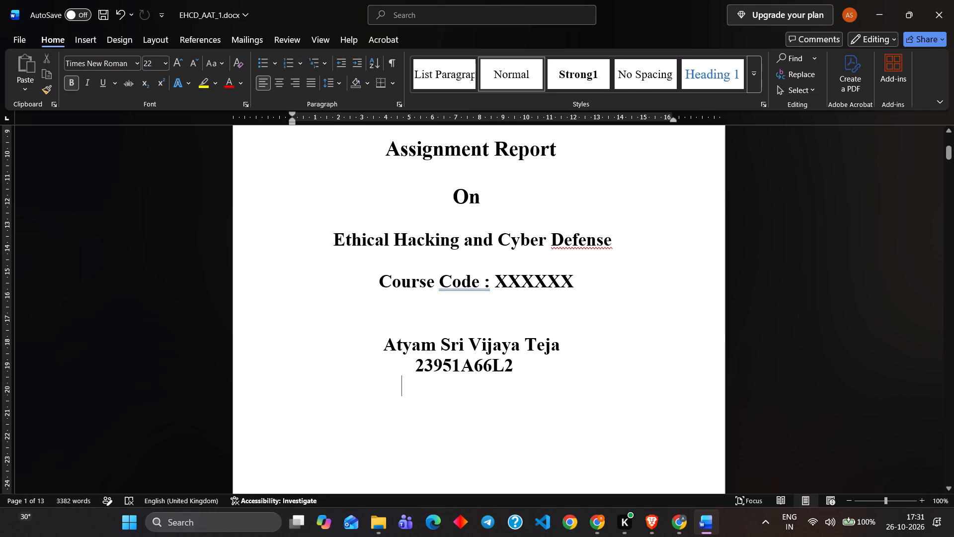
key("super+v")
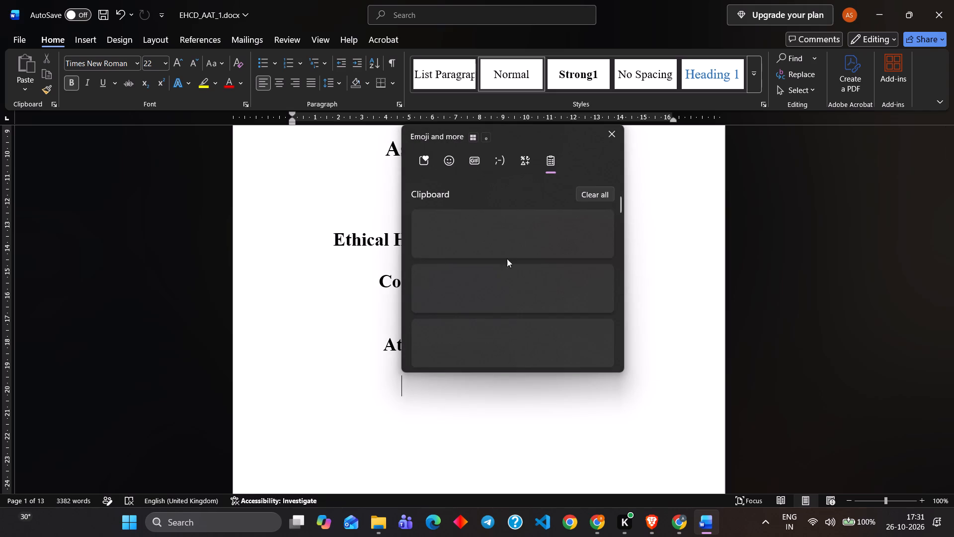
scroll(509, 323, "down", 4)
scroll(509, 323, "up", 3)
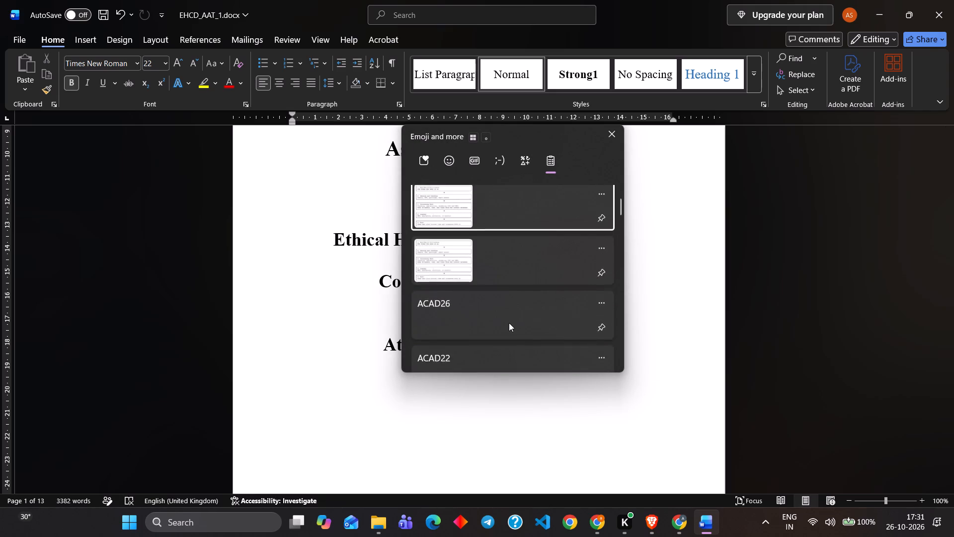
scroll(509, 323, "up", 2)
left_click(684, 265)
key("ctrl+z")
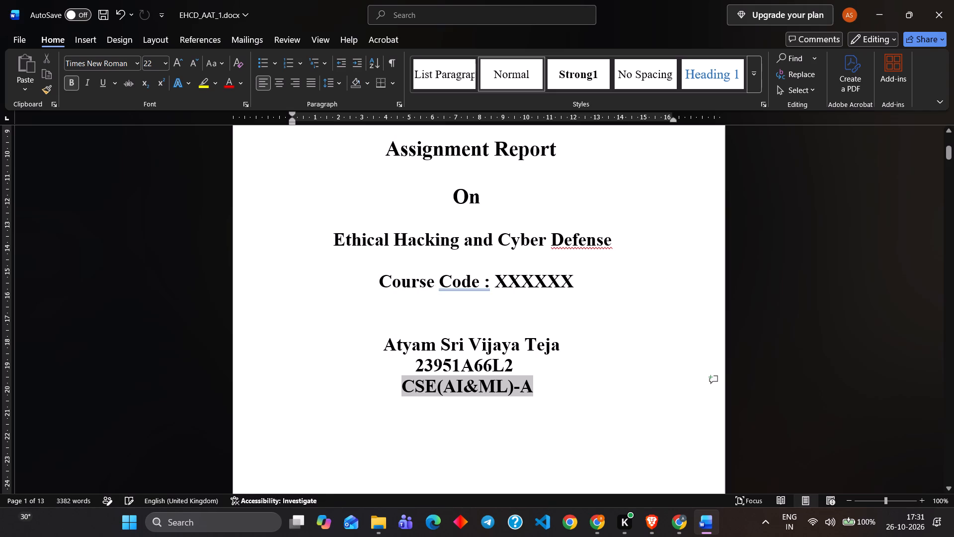
Shorten the cover page's department line to "CSE(AI&ML)" and insert one space before it.
key("Right")
key("BackSpace")
key("BackSpace")
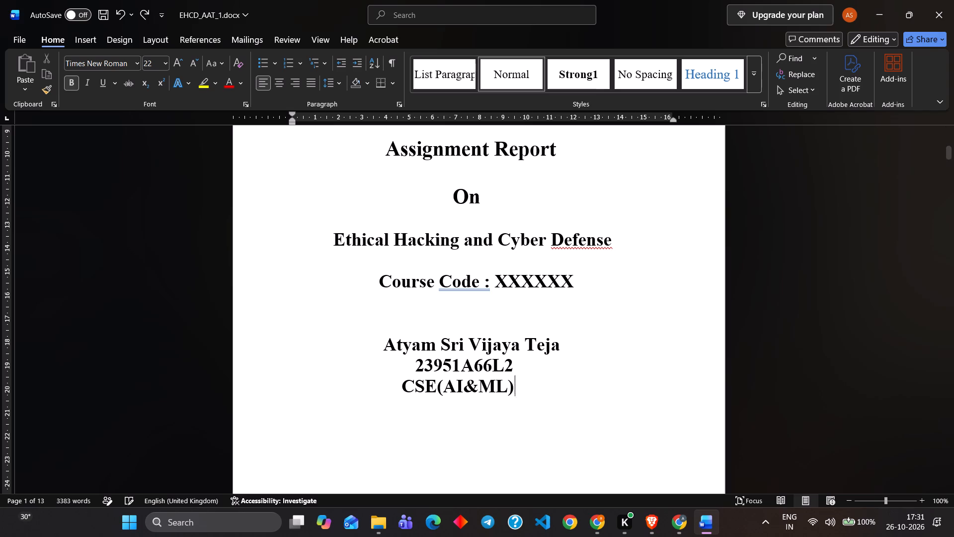
key("Left")
key("Left")
key("Left")
key("Left")
key("Left")
key("Left")
key("Left")
key("Left")
key("Left")
key("Left")
key("space")
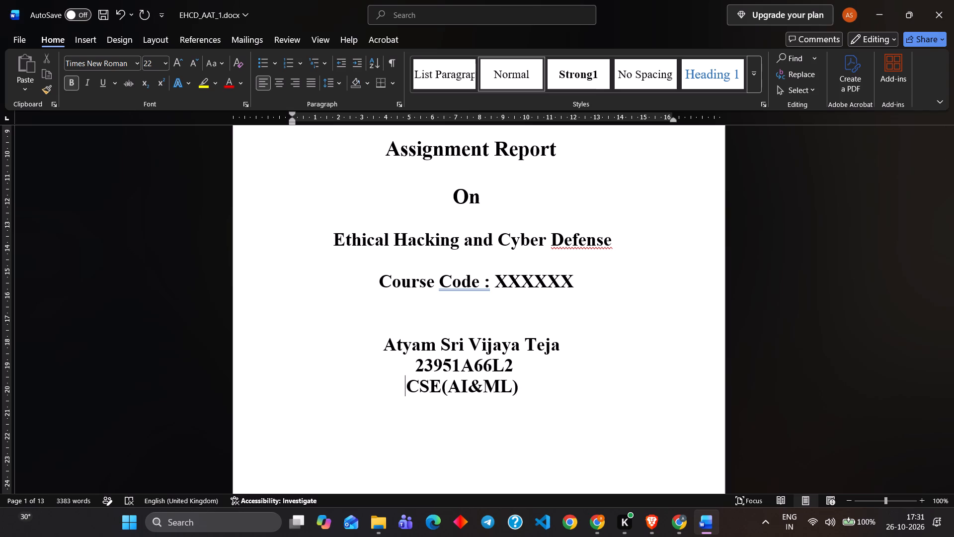
Add a tab-indented line reading "VII Semester – A Section" below the department line on the cover page.
key("End")
key("Return")
key("Tab")
key("Tab")
key("Tab")
type("VII")
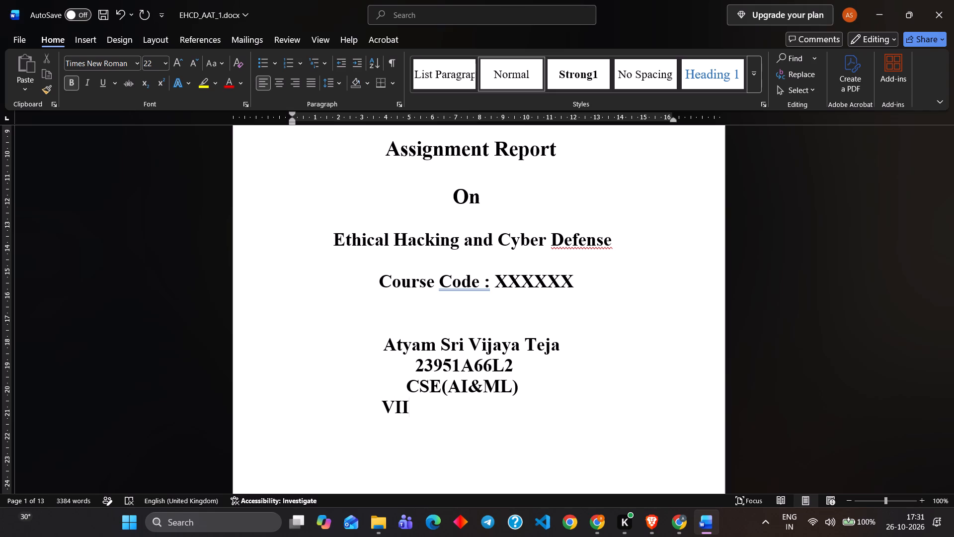
key("space")
type("Seme")
type("ster")
key("space")
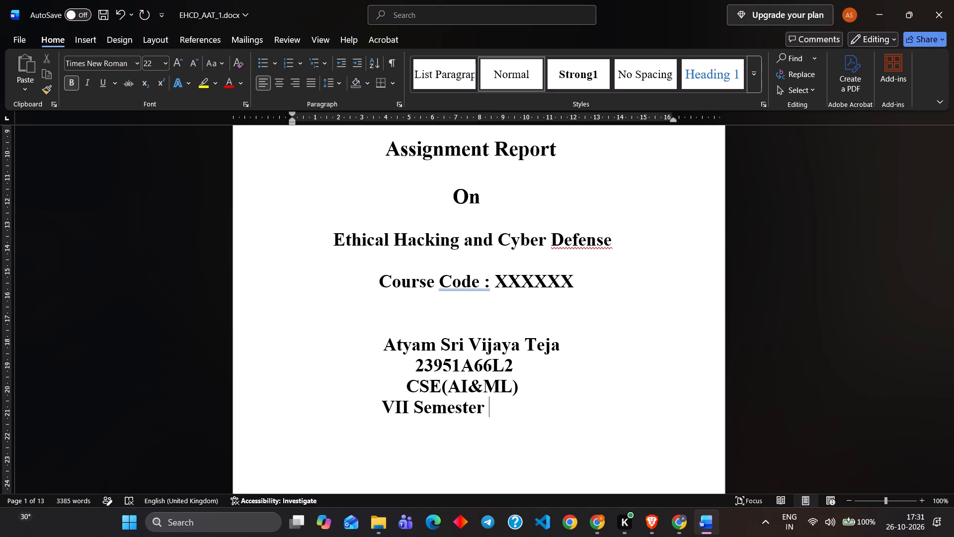
key("space")
type("-")
key("space")
key("BackSpace")
key("BackSpace")
key("BackSpace")
key("BackSpace")
key("space")
type("-")
key("space")
type("A Sec")
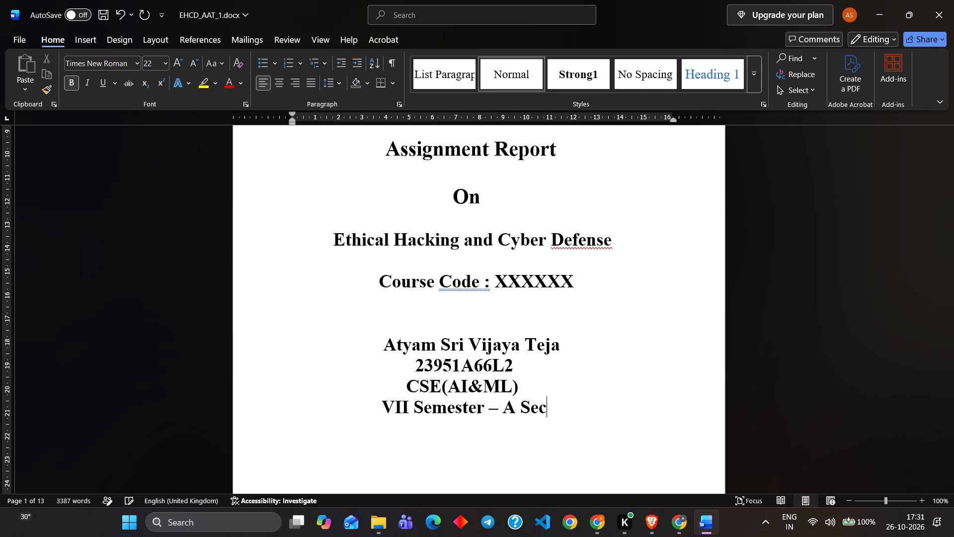
type("tionm")
key("BackSpace")
Look up the Ethical Hacking and Cyber Defense course code on the Samvidha page in Chrome and replace the cover page's XXXXXX with ACSD53.
scroll(425, 407, "up", 1)
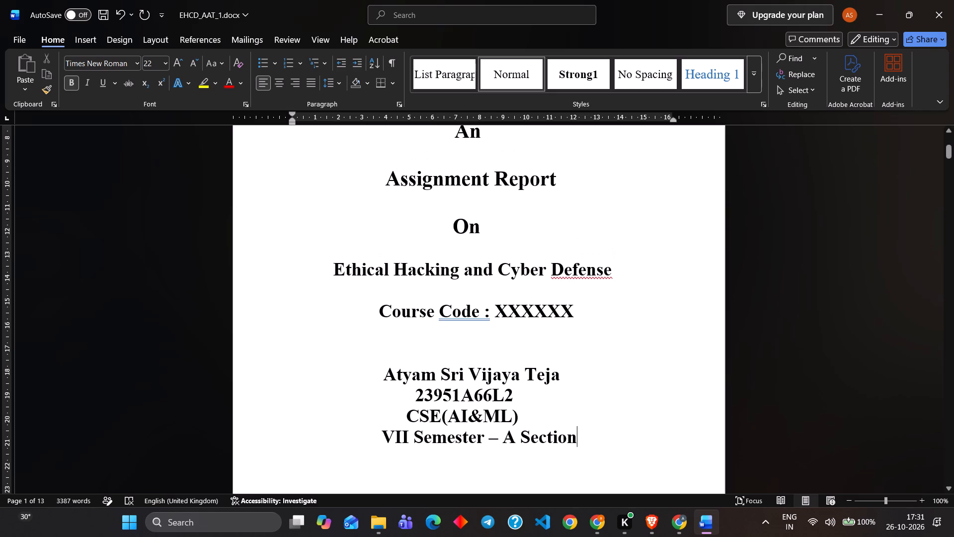
left_click(591, 523)
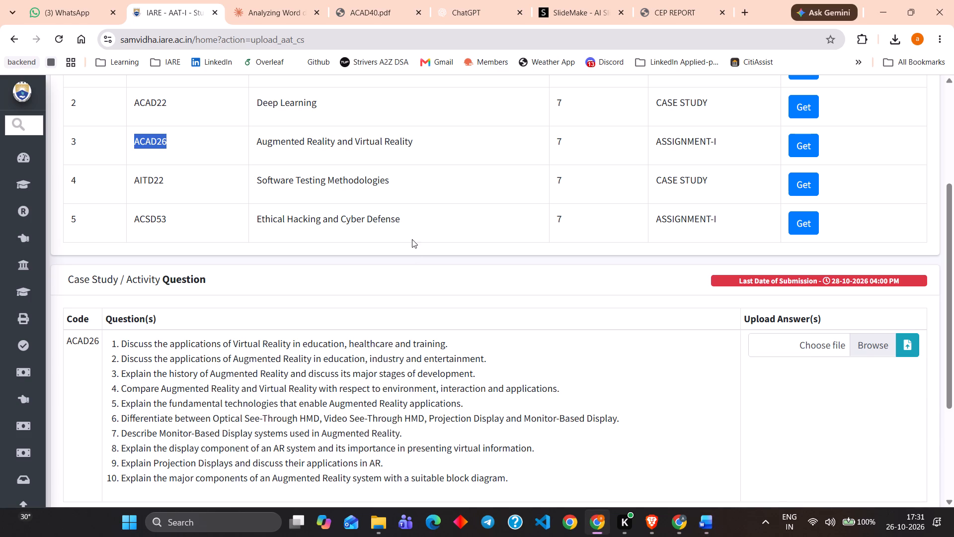
scroll(252, 241, "up", 1)
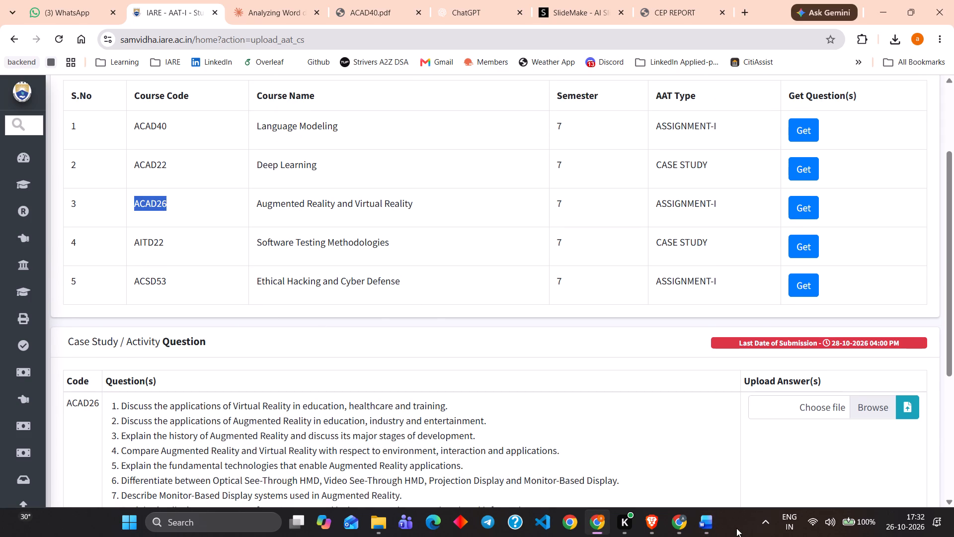
left_click(706, 521)
left_click(572, 308)
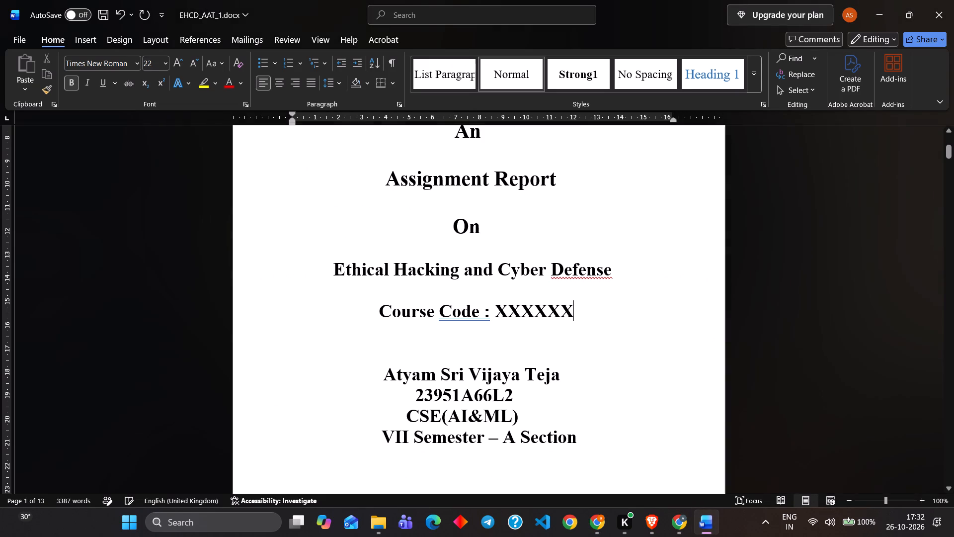
key("BackSpace")
key("BackSpace")
key("BackSpace")
key("BackSpace")
key("BackSpace")
key("BackSpace")
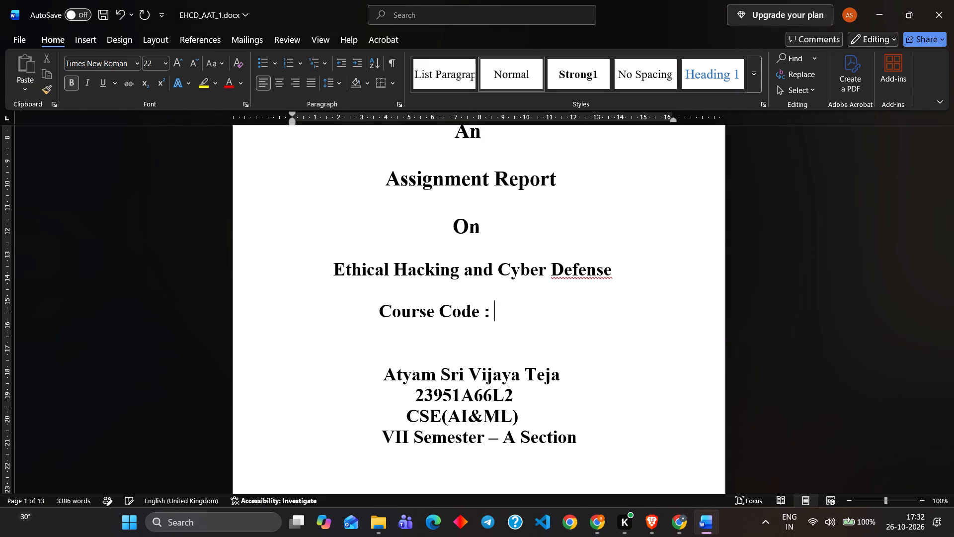
type("ACSD")
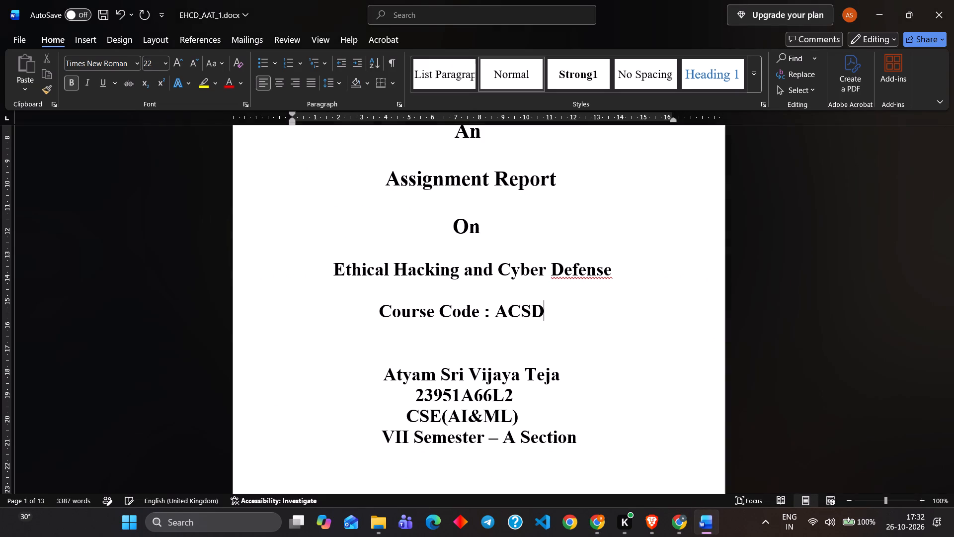
type("53")
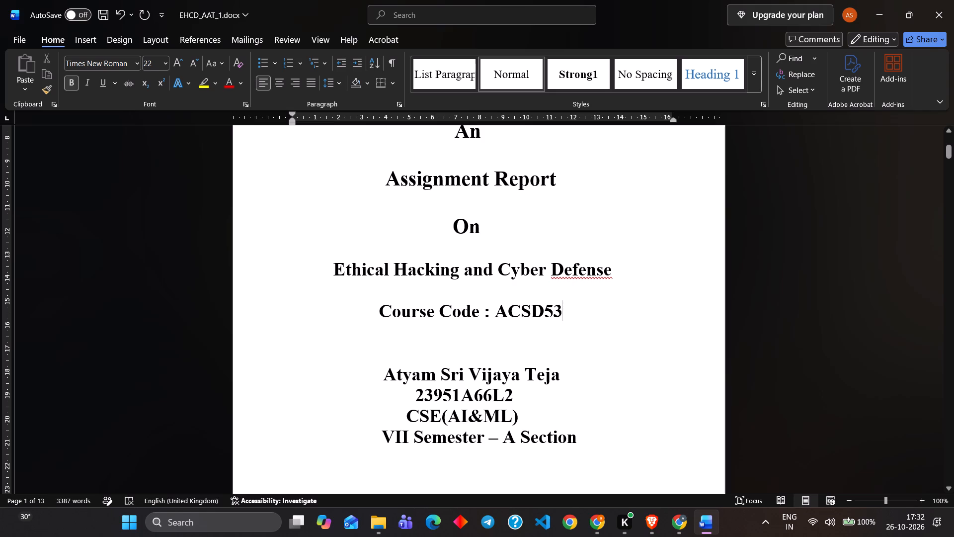
Review the cover page's layout and text and the start of the Q1 answer.
scroll(564, 349, "up", 3)
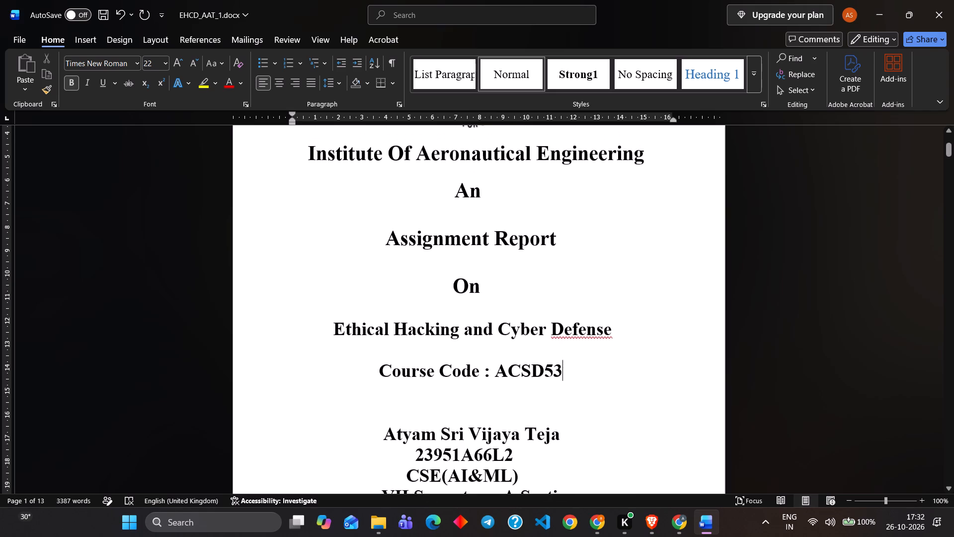
scroll(560, 347, "up", 1)
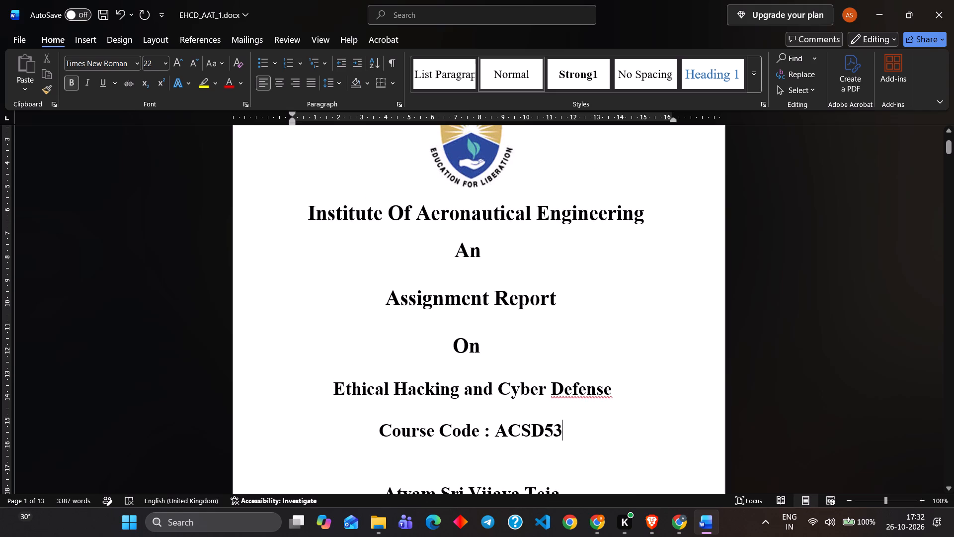
scroll(507, 362, "down", 1)
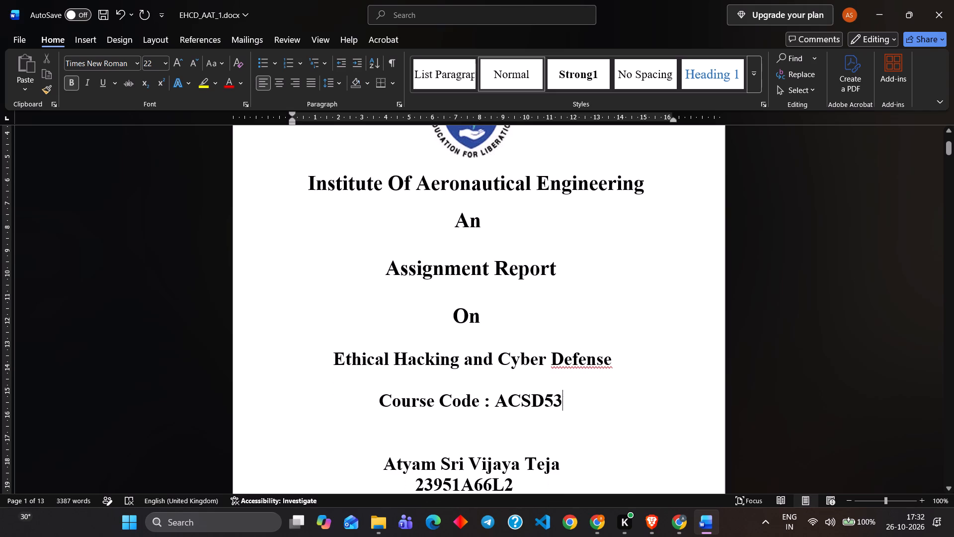
scroll(507, 362, "down", 1)
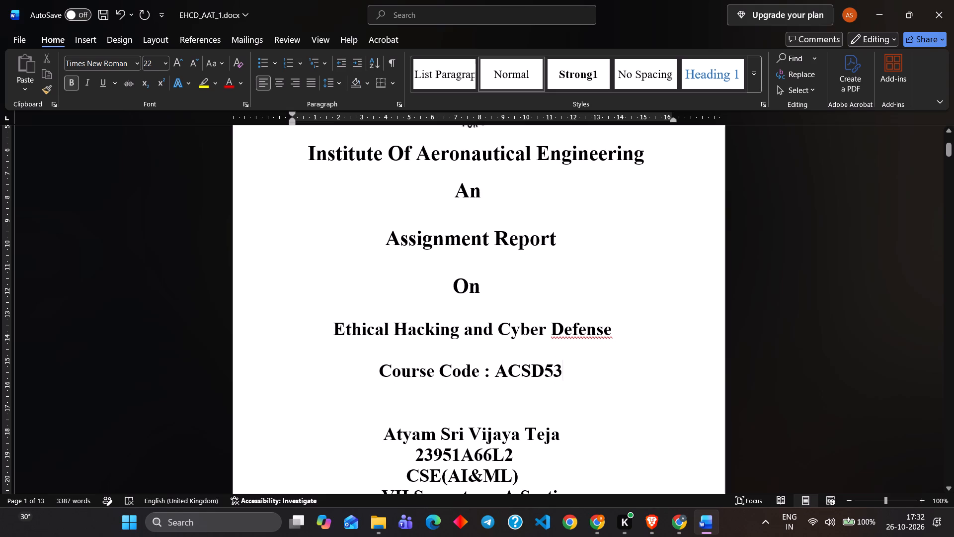
left_click(593, 329)
scroll(556, 397, "down", 3)
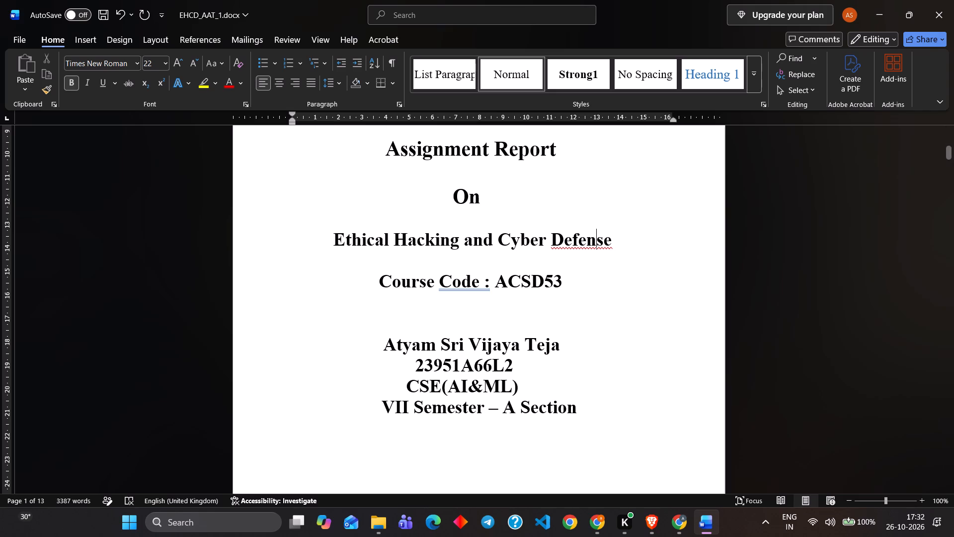
scroll(556, 397, "down", 6)
scroll(556, 398, "up", 3)
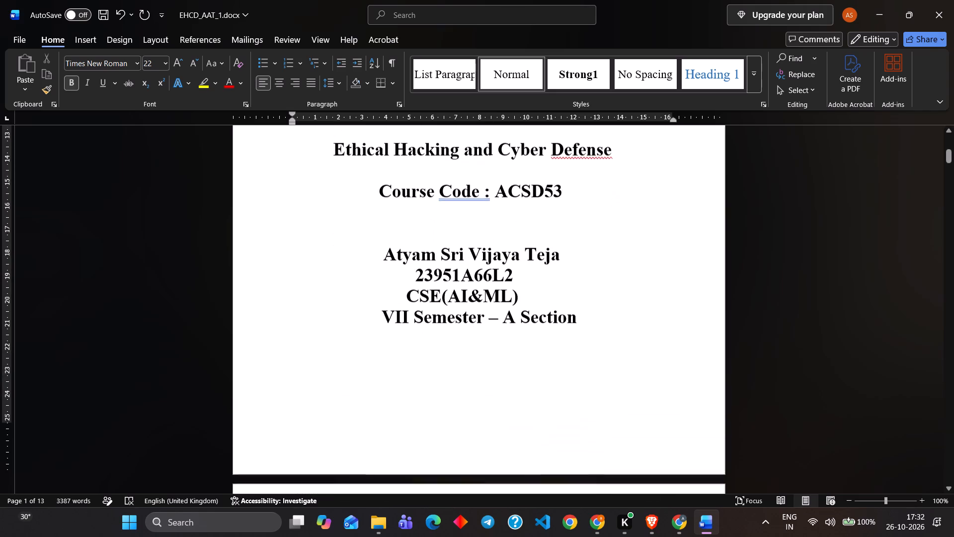
scroll(556, 398, "up", 2)
scroll(556, 398, "down", 6)
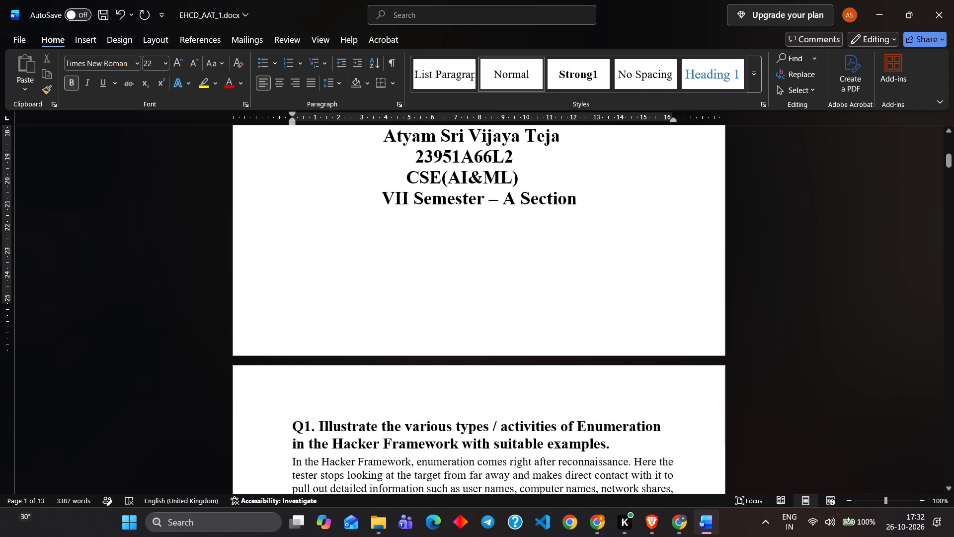
scroll(556, 401, "up", 2)
scroll(556, 401, "down", 12)
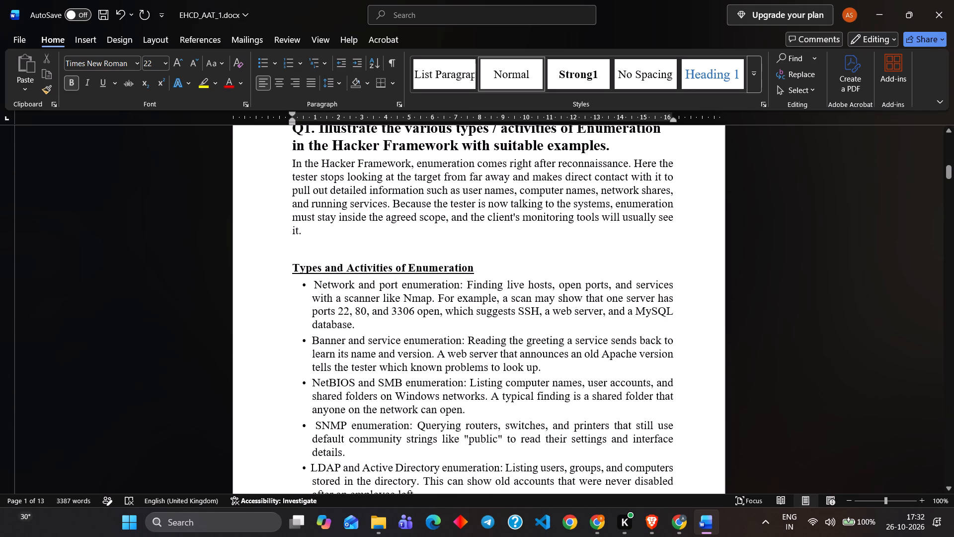
scroll(545, 417, "up", 2)
Capture a screen snip of the whole five-box reconnaissance flowchart under Recommended Approach.
left_click_drag(952, 168, 953, 175)
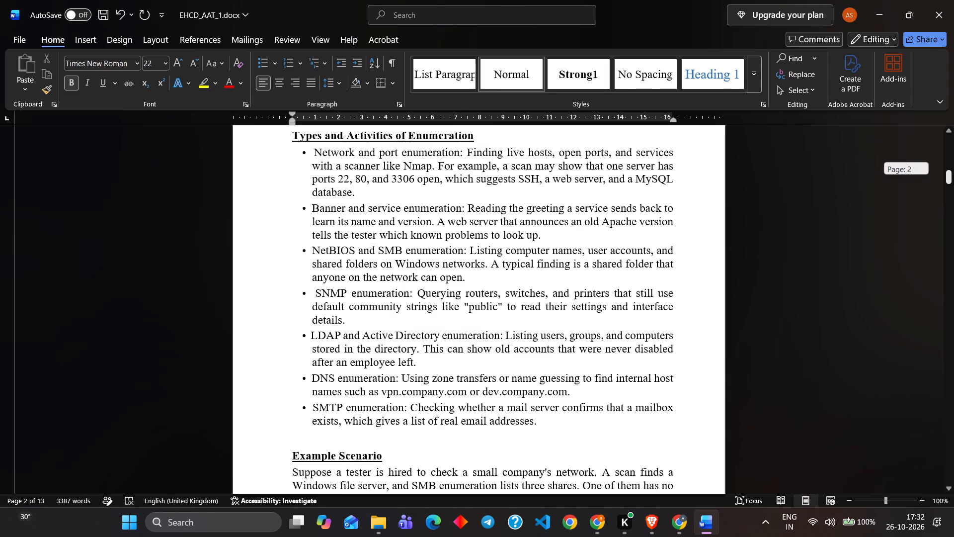
left_click_drag(953, 175, 953, 297)
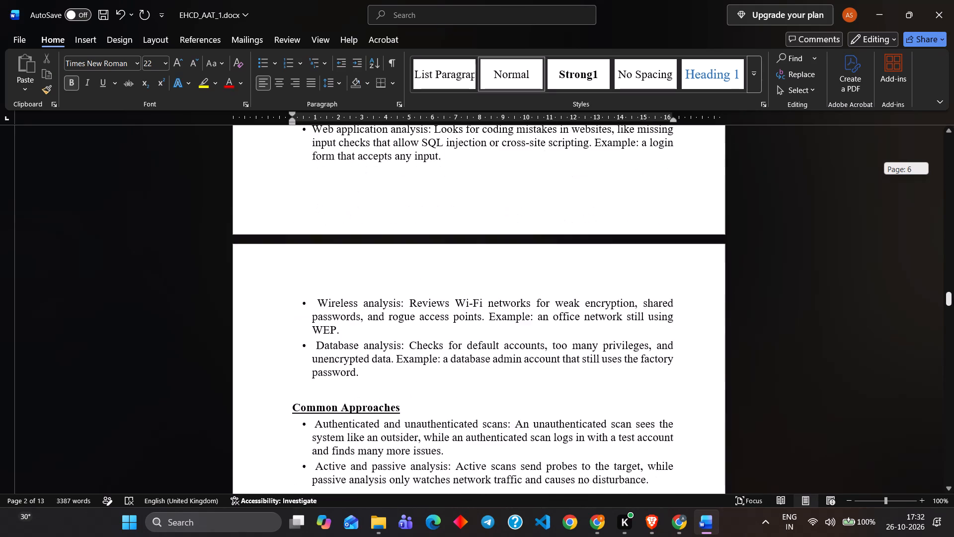
left_click_drag(953, 297, 953, 233)
left_click(566, 245)
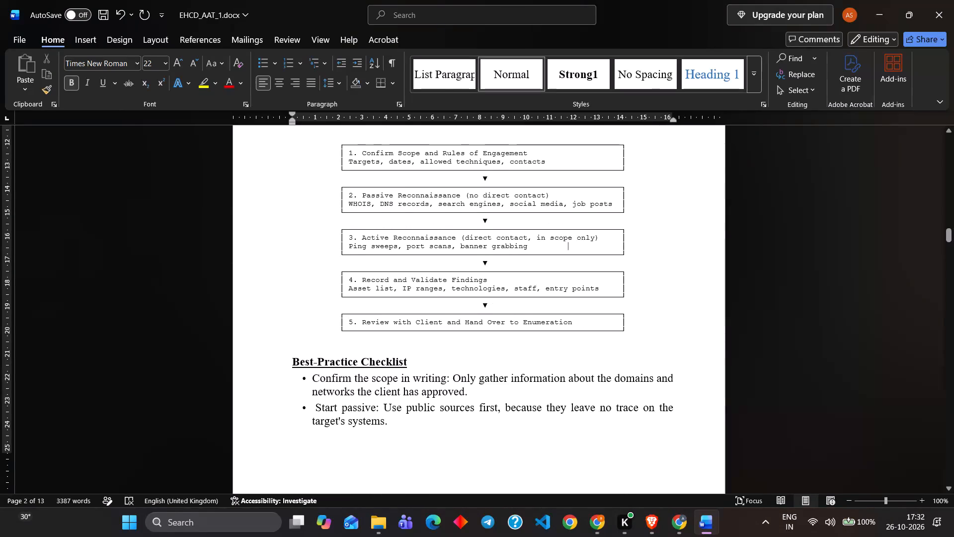
left_click(603, 248)
scroll(621, 259, "up", 1)
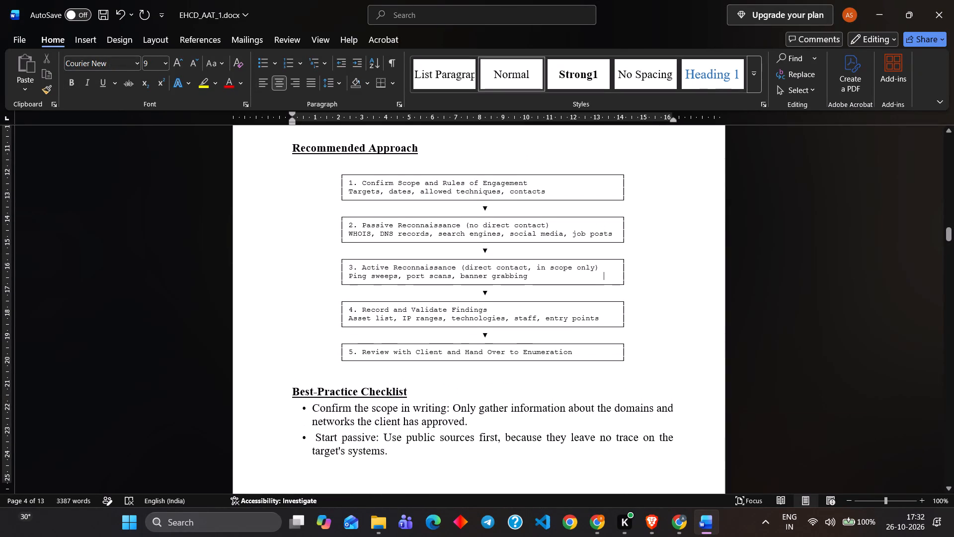
key("Print")
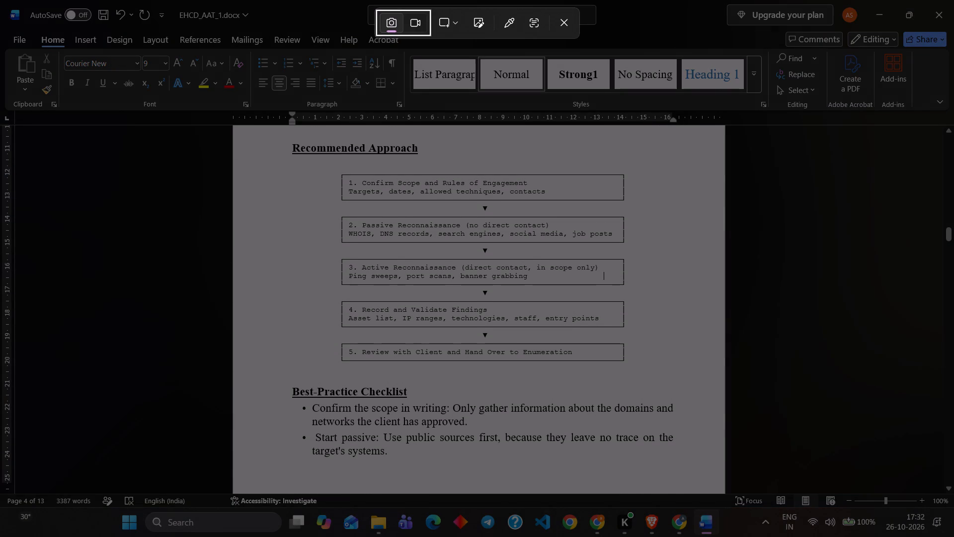
left_click_drag(336, 170, 598, 335)
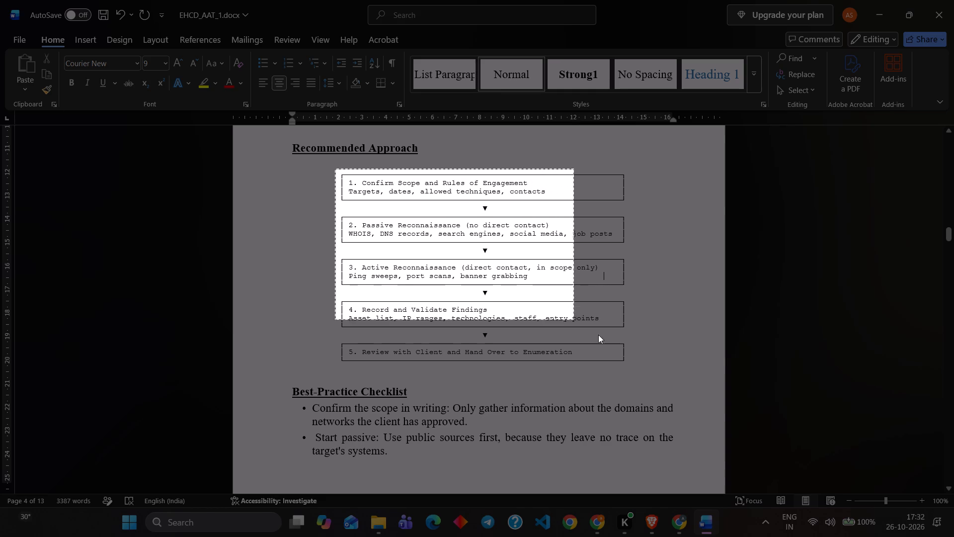
left_click_drag(598, 335, 628, 364)
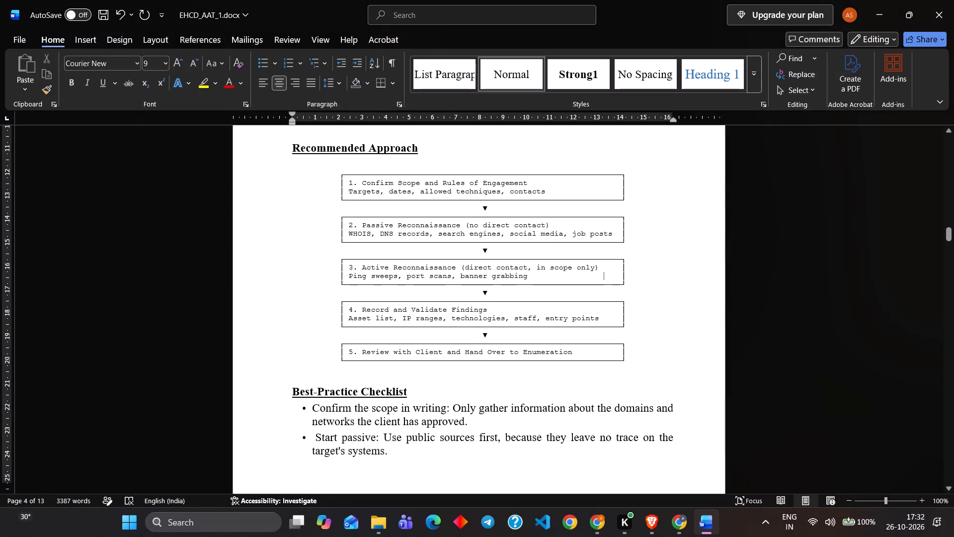
Replace the original five-box flowchart under Recommended Approach with the captured image.
left_click_drag(629, 360, 401, 188)
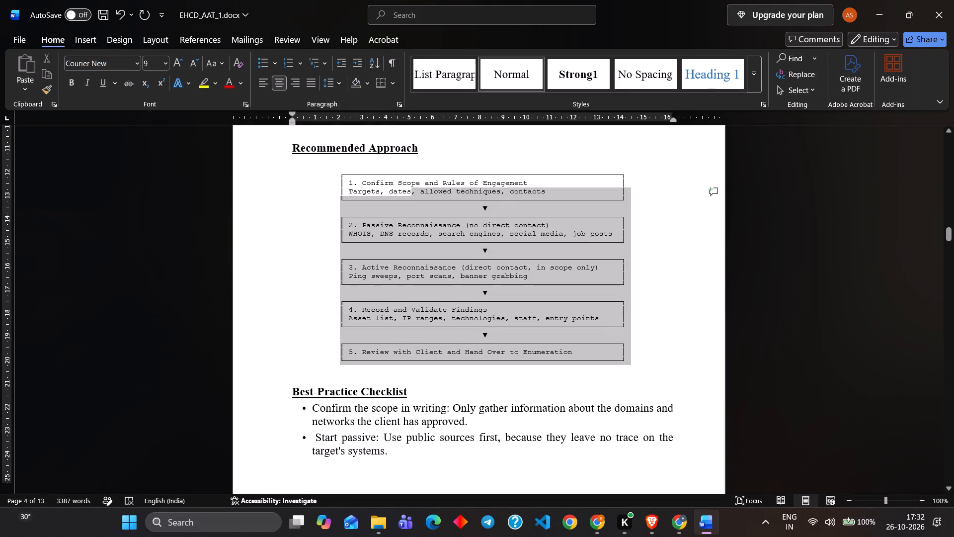
left_click_drag(401, 188, 343, 175)
key("BackSpace")
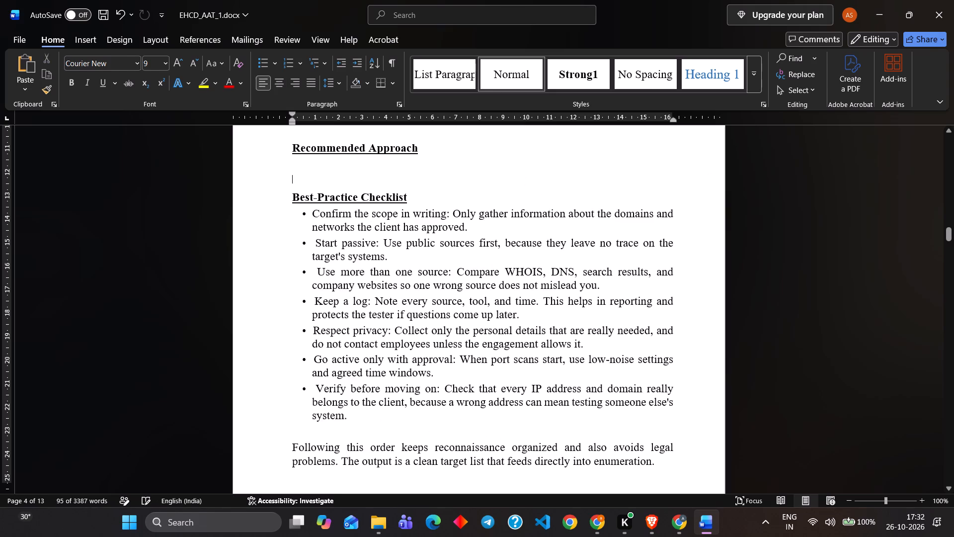
key("ctrl+v")
Shift the pasted reconnaissance flowchart image under Recommended Approach toward the page centre by inserting 16 spaces before it.
left_click(334, 200)
left_click(281, 315)
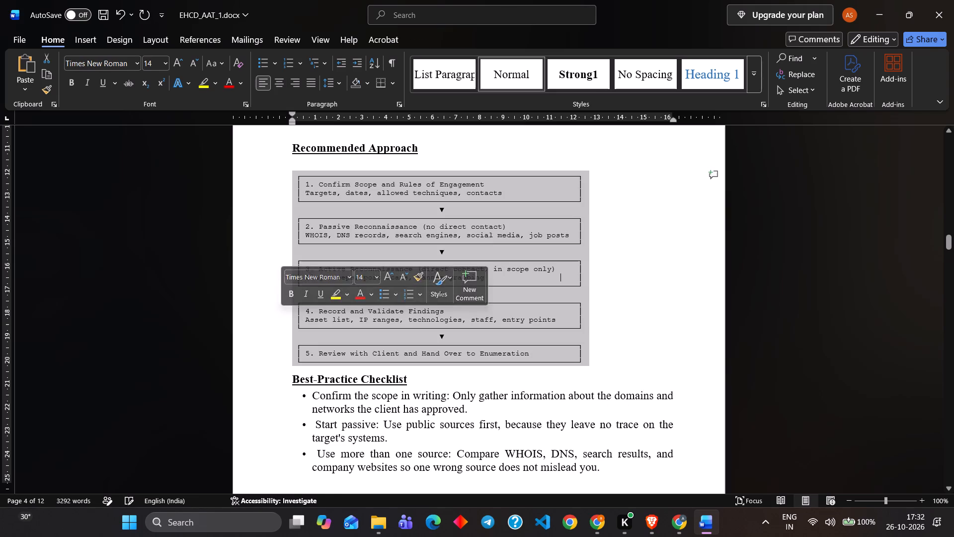
left_click(283, 334)
left_click(293, 352)
left_click(285, 355)
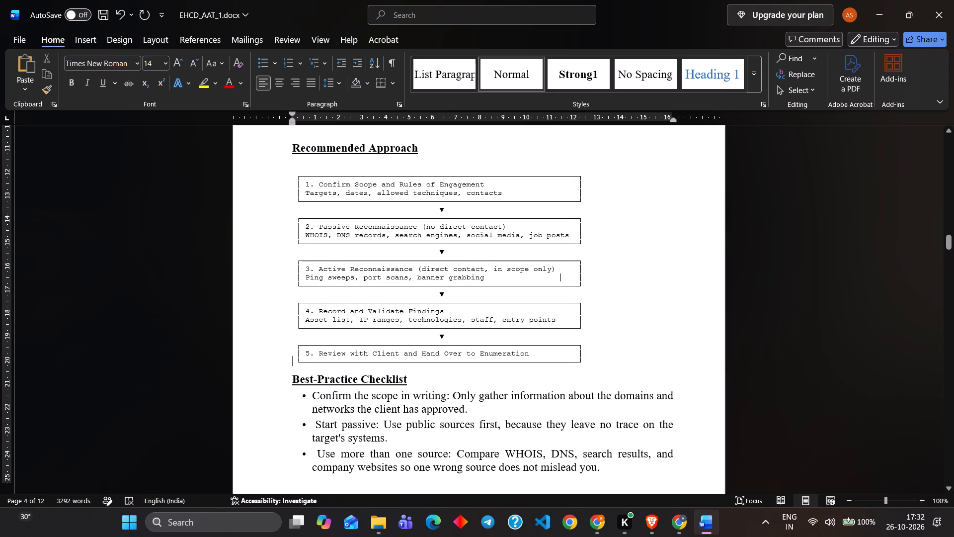
key("space")
key("space")
key("space")
key("space")
key("space")
key("space")
key("space")
key("space")
key("space")
key("space")
key("space")
key("space")
key("space")
key("space")
key("space")
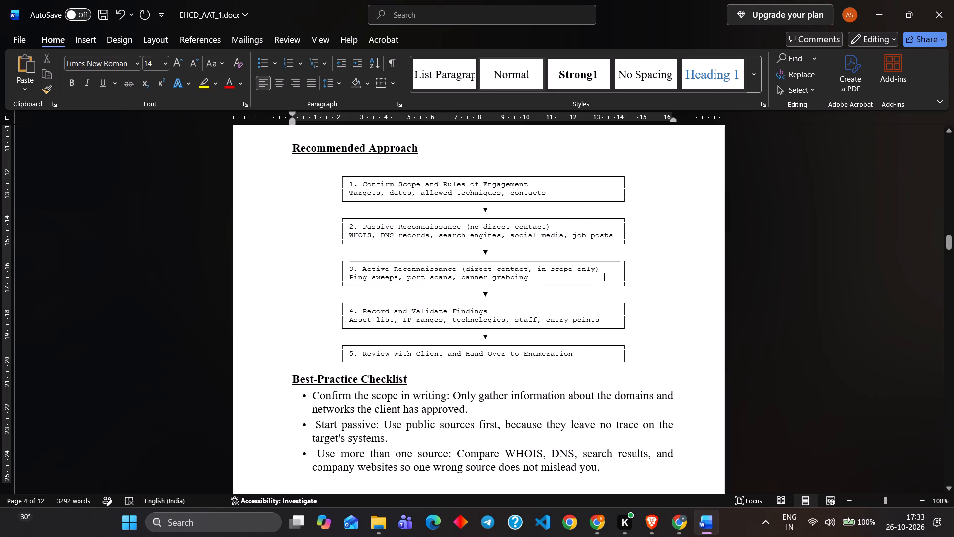
key("space")
left_click(802, 312)
Capture a screen snip of the whole five-box attack type and source point flowchart above its Best-Practice Checklist on page 10.
scroll(711, 351, "down", 12)
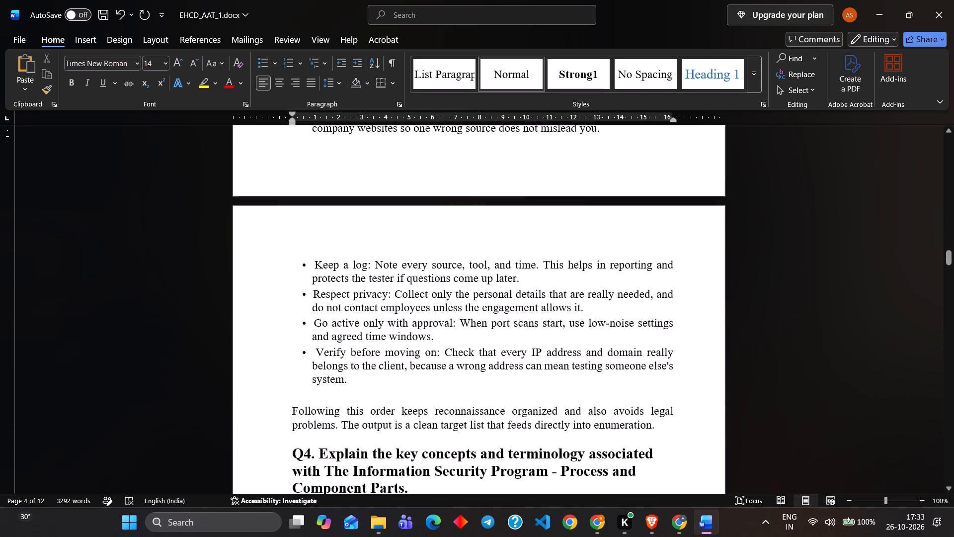
scroll(712, 361, "down", 20)
scroll(712, 361, "down", 9)
scroll(707, 409, "up", 1)
scroll(707, 410, "down", 11)
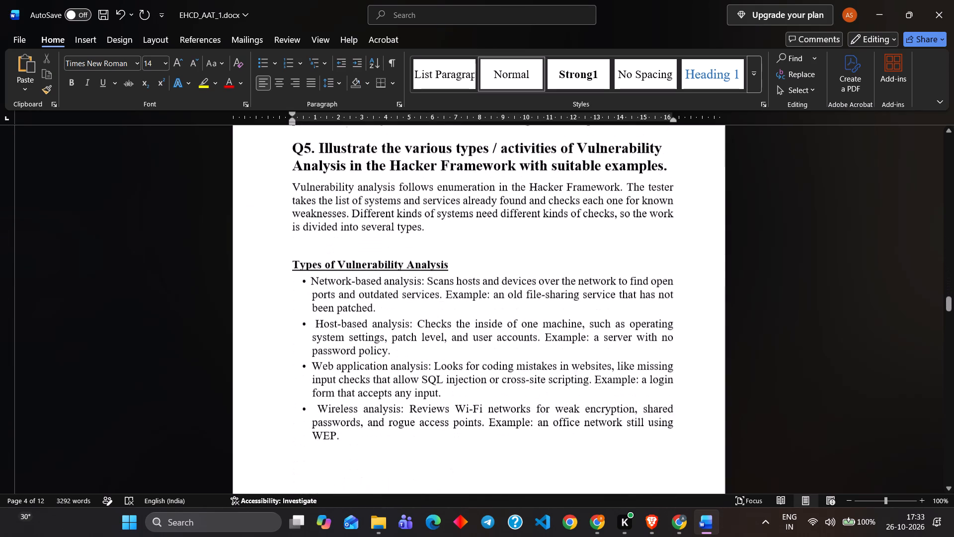
left_click_drag(953, 301, 953, 343)
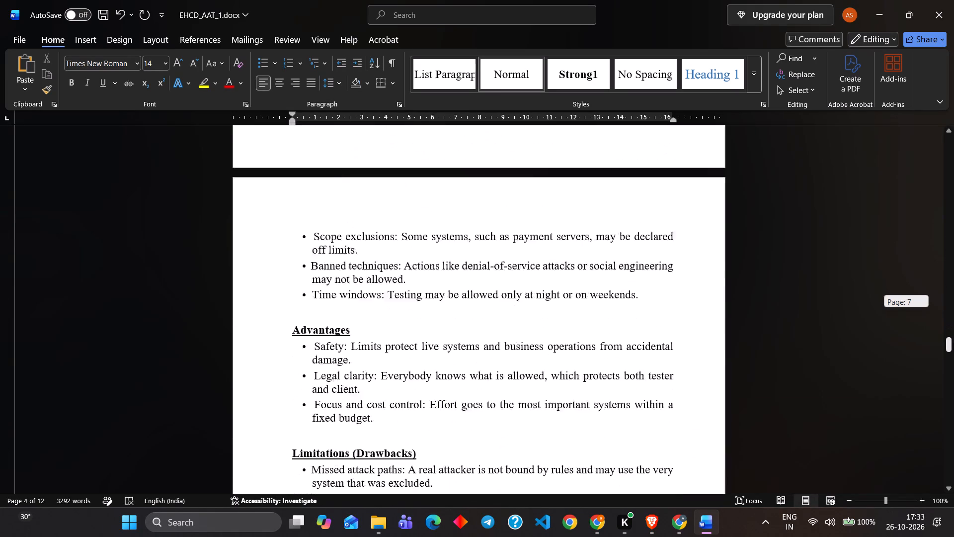
left_click_drag(953, 343, 949, 357)
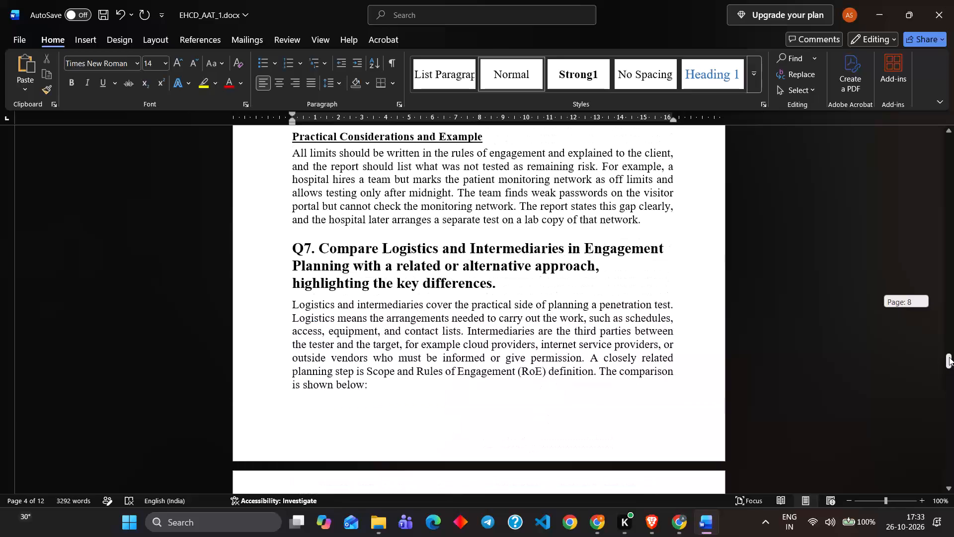
left_click_drag(949, 357, 950, 372)
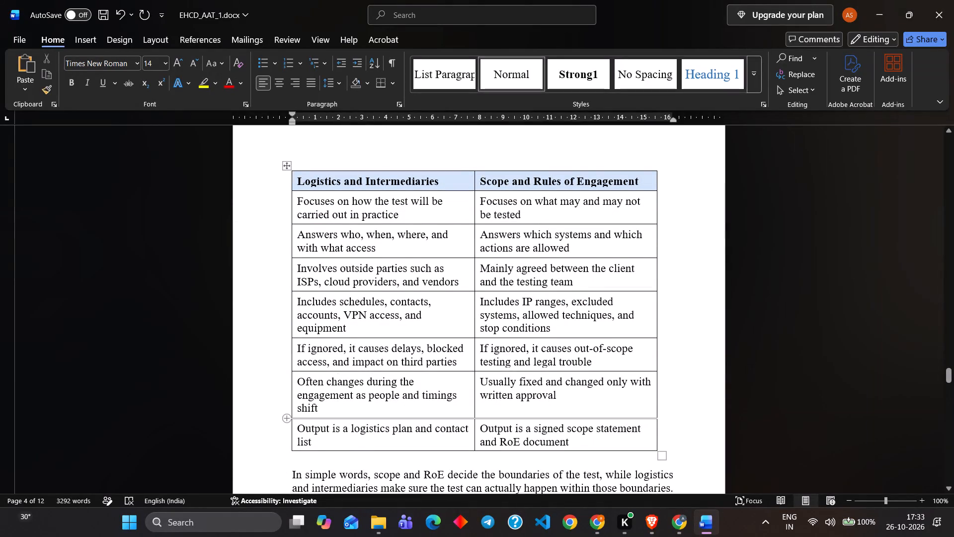
left_click(286, 431)
left_click(289, 441)
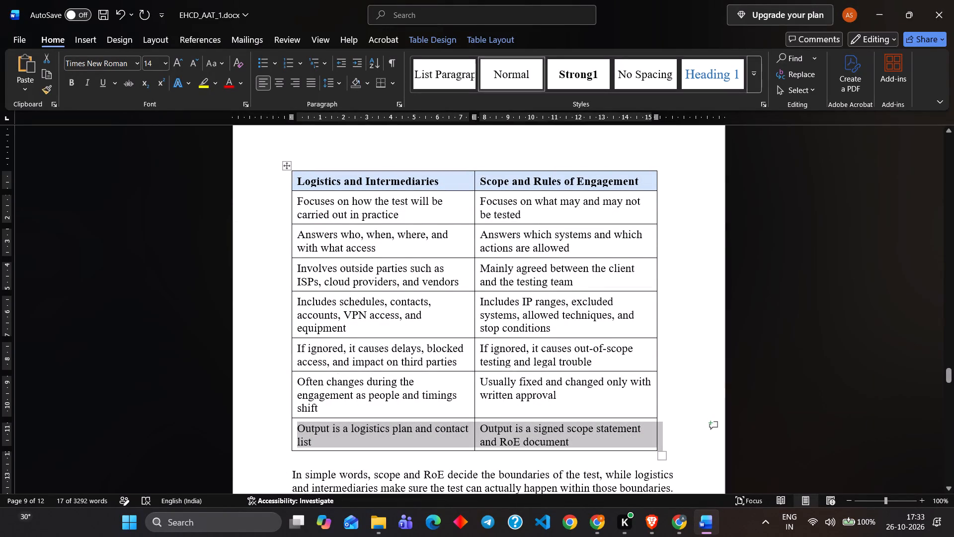
left_click_drag(950, 378, 948, 405)
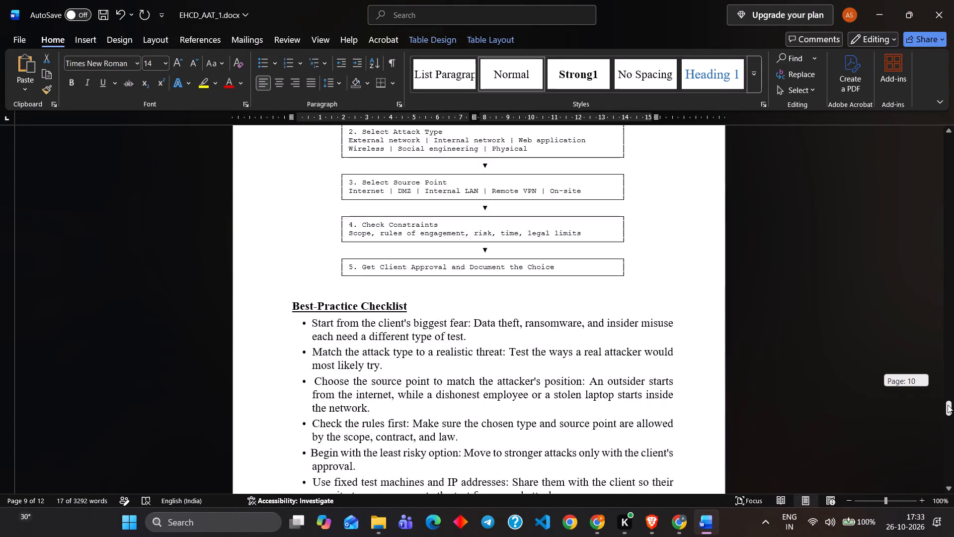
left_click_drag(948, 405, 946, 407)
left_click(556, 379)
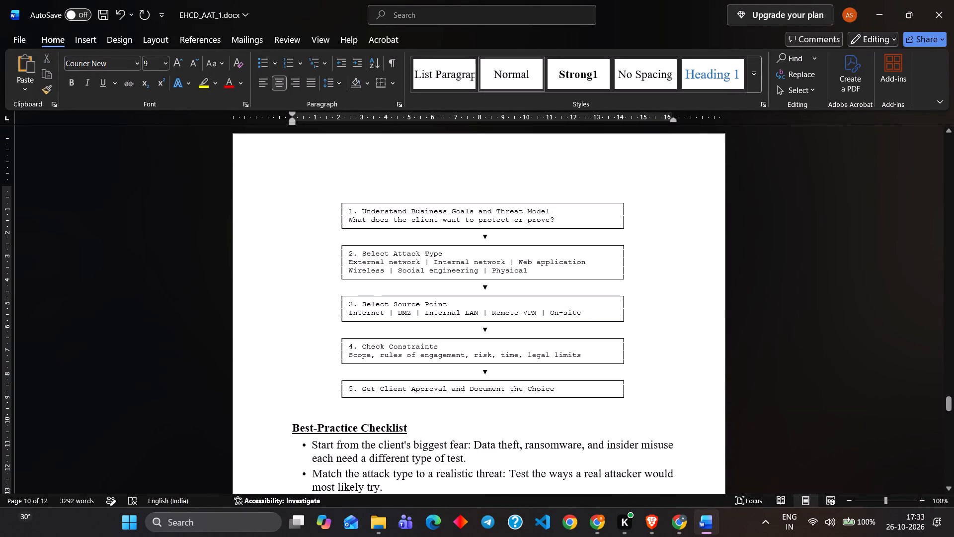
key("Print")
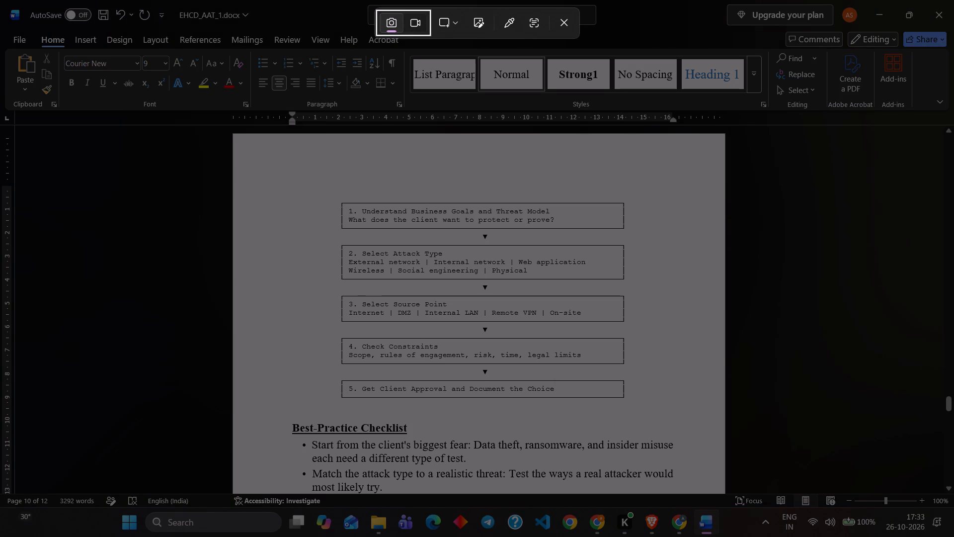
left_click_drag(337, 197, 482, 314)
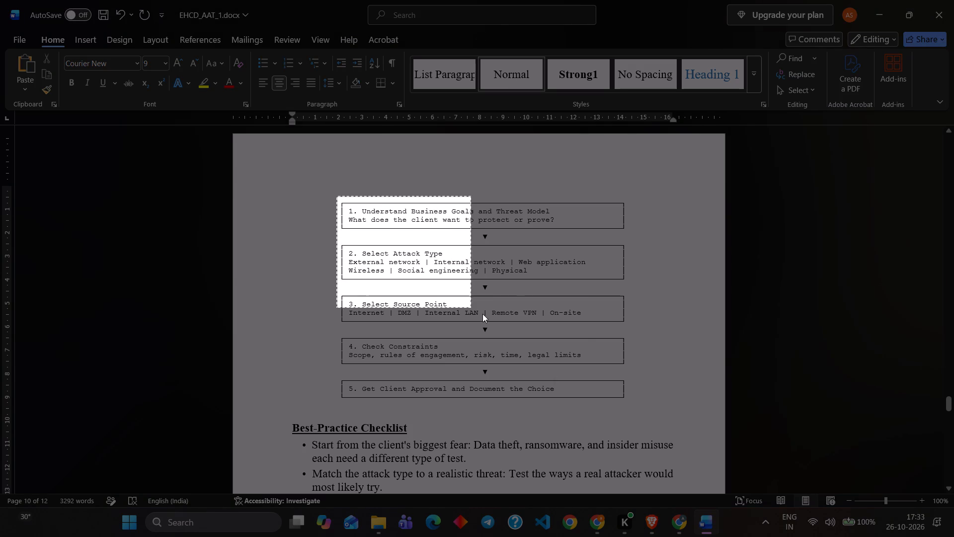
left_click_drag(482, 314, 629, 402)
Replace the original attack type and source point flowchart with the captured image.
left_click_drag(629, 400, 345, 219)
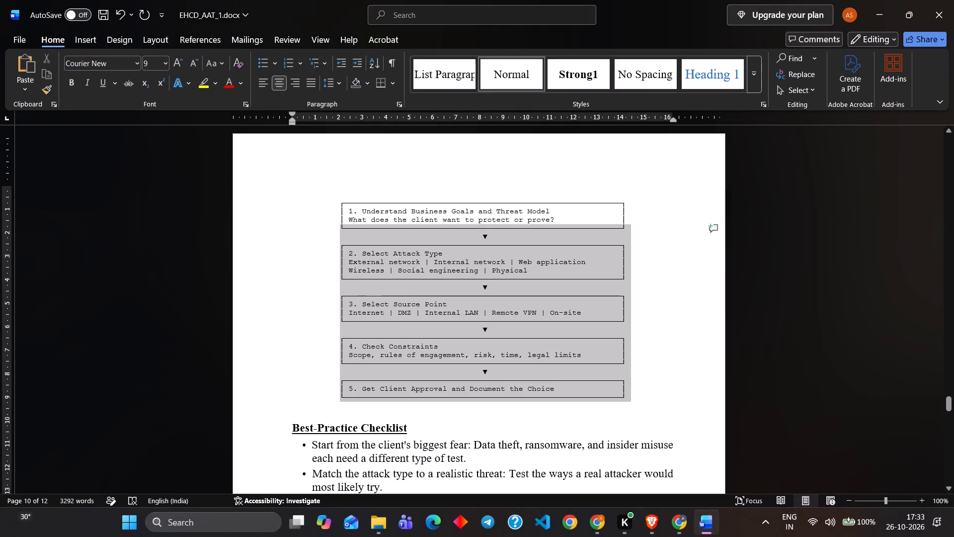
left_click_drag(345, 219, 337, 206)
key("BackSpace")
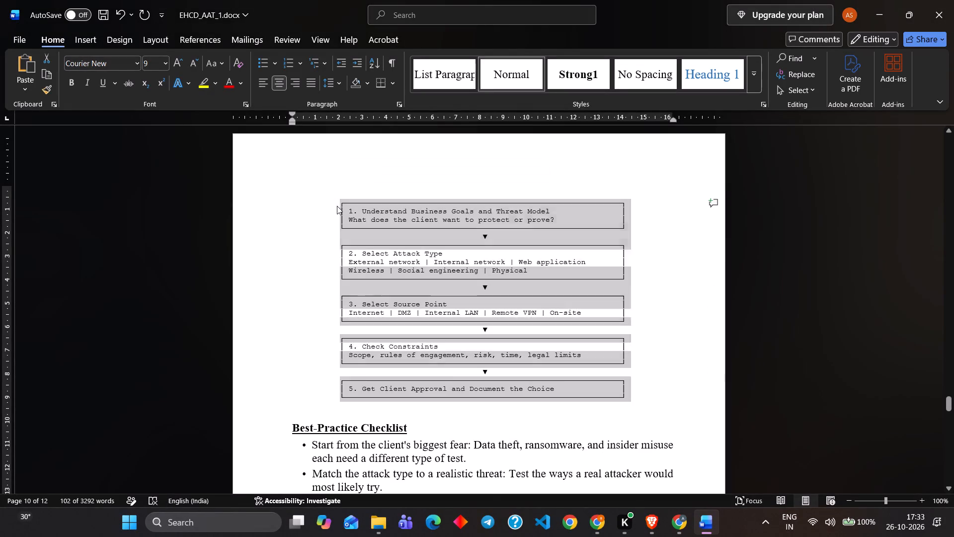
key("ctrl+v")
Shift the pasted attack type flowchart image toward the page centre by inserting 16 spaces before it.
left_click(305, 291)
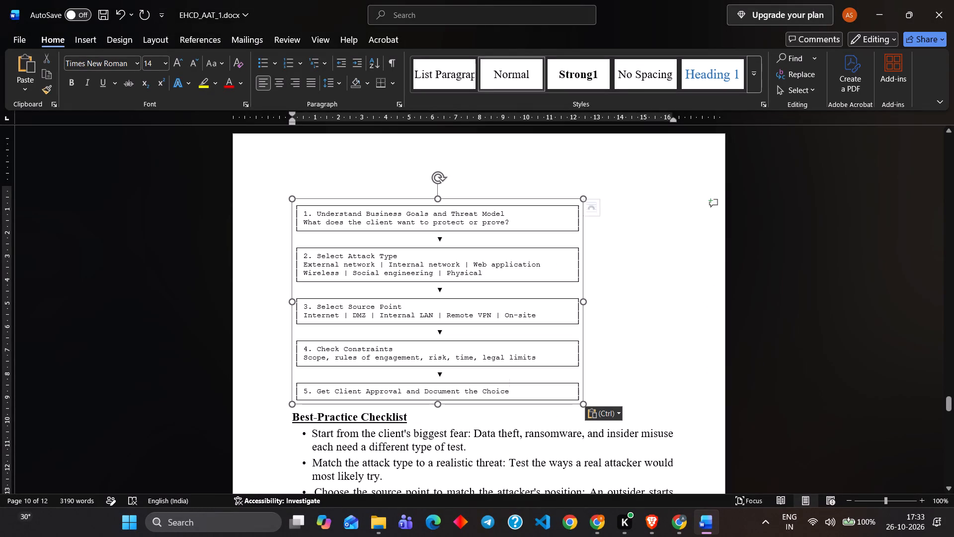
left_click(276, 348)
left_click(287, 355)
key("space")
key("space")
key("space")
key("space")
key("space")
key("space")
key("space")
key("space")
key("space")
key("space")
key("space")
key("space")
key("space")
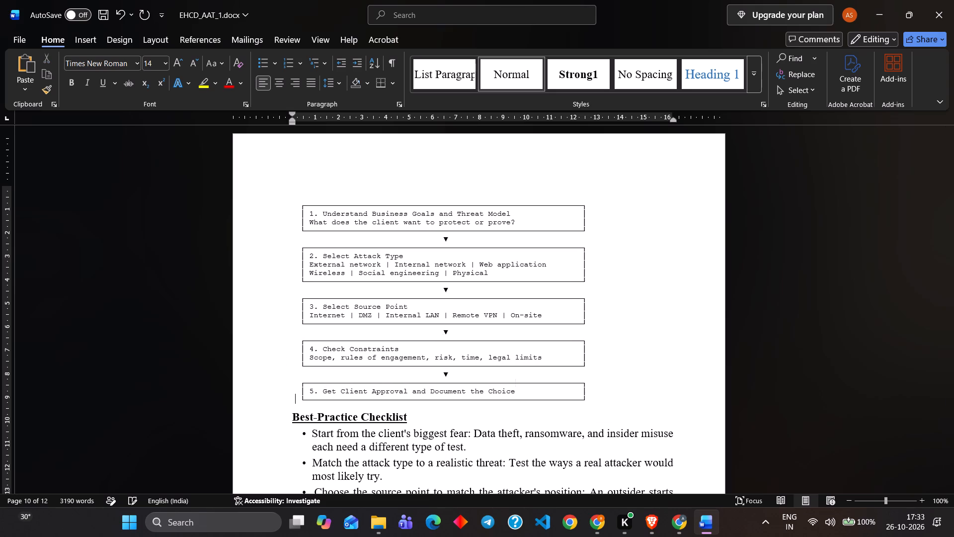
key("space")
key("space")
key("space")
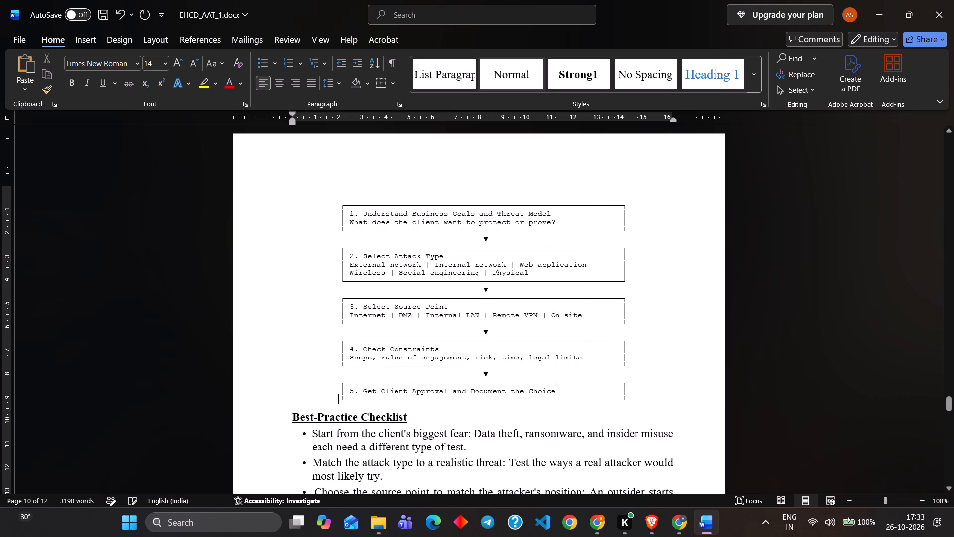
left_click(829, 296)
Check the remaining pages, then add one space before the cover page title Ethical Hacking and Cyber Defense.
scroll(826, 319, "down", 13)
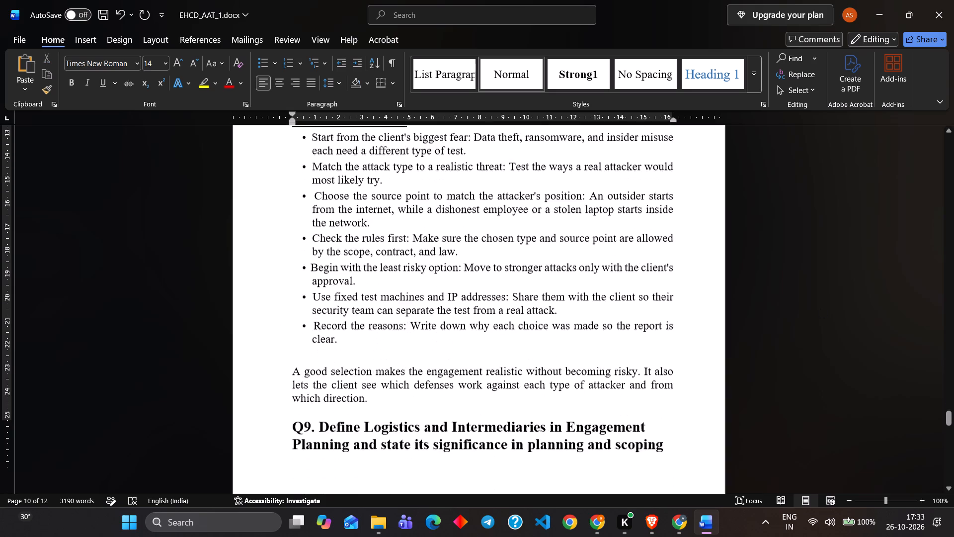
scroll(819, 292, "down", 20)
scroll(819, 292, "down", 20)
scroll(819, 292, "down", 8)
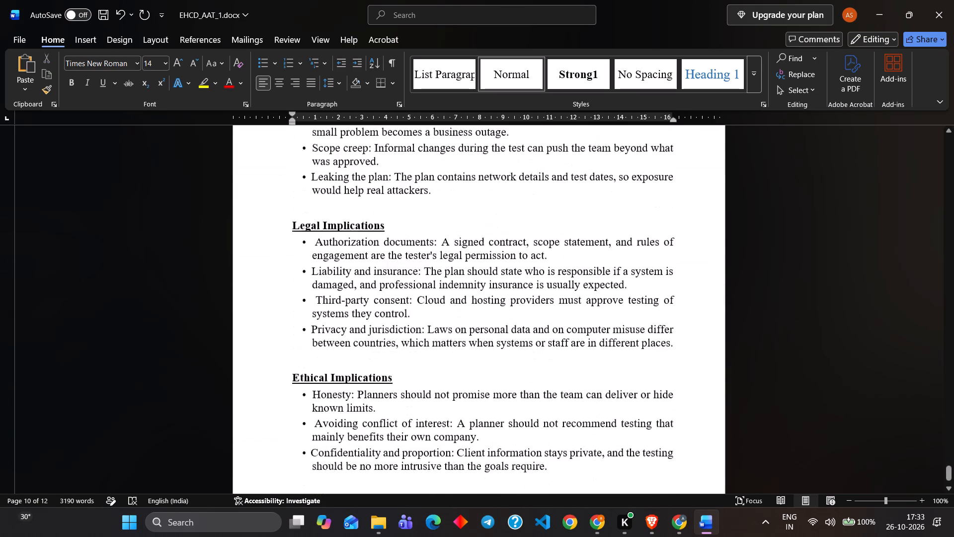
scroll(811, 262, "down", 11)
left_click_drag(949, 481, 950, 435)
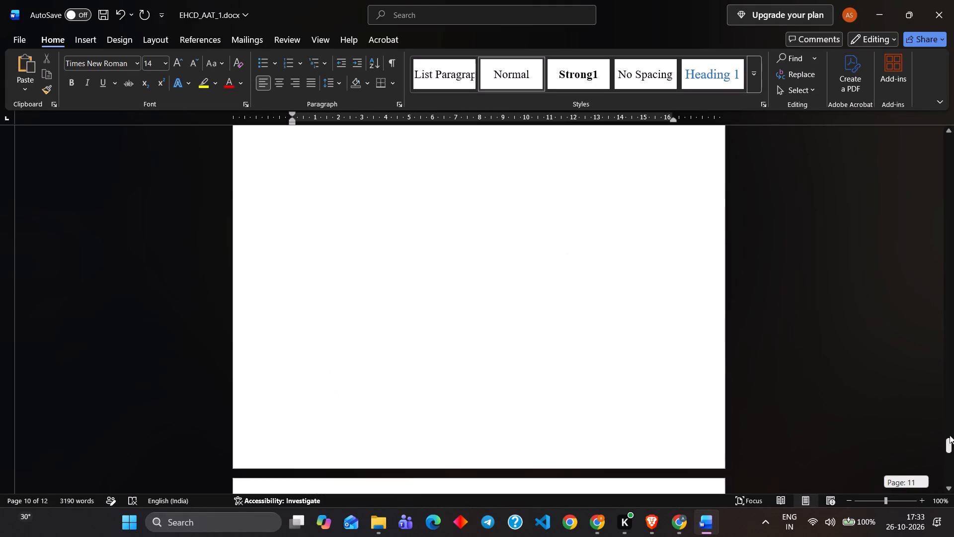
left_click_drag(950, 435, 926, 161)
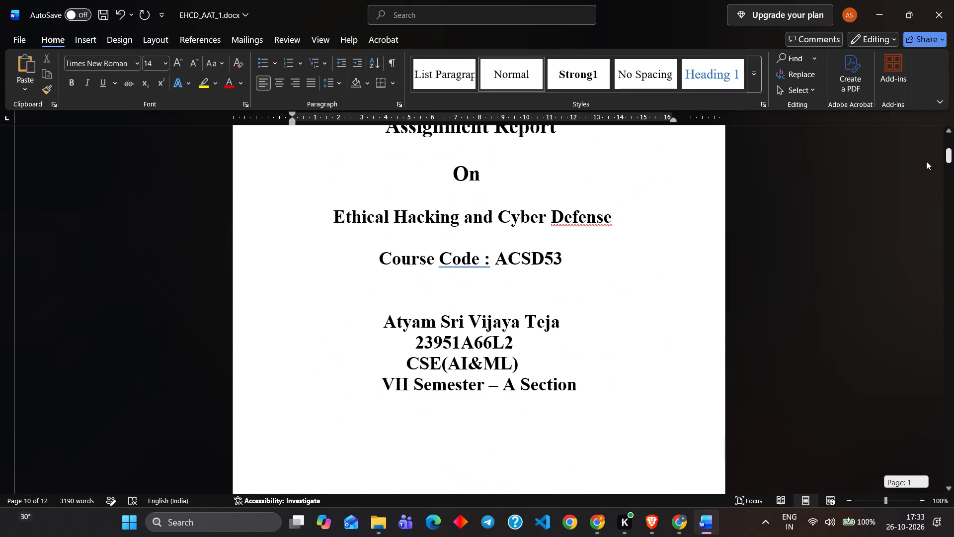
left_click_drag(926, 161, 926, 156)
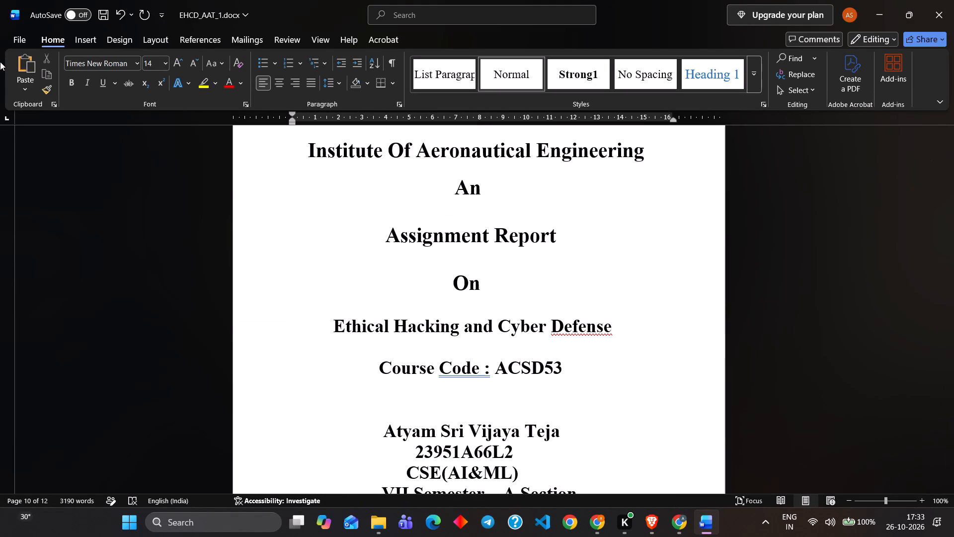
left_click(329, 325)
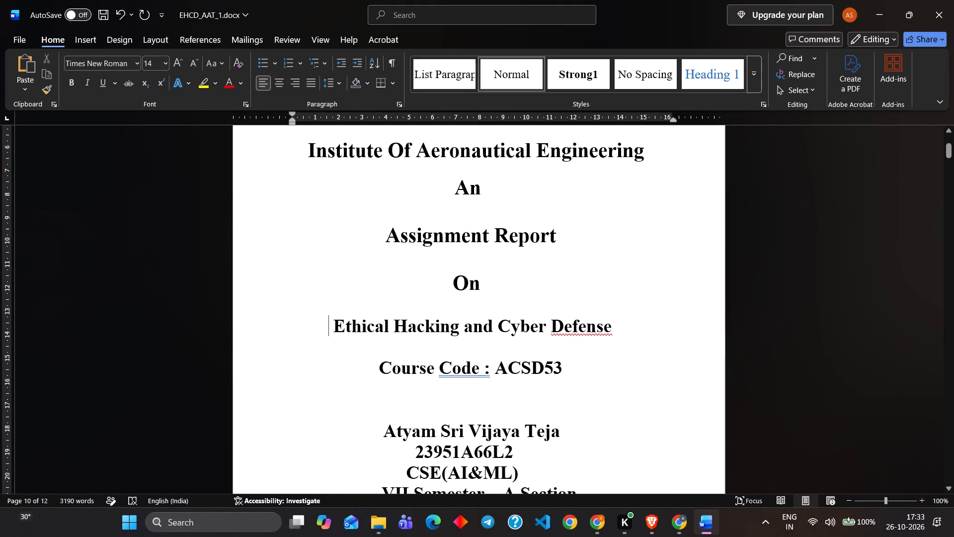
key("space")
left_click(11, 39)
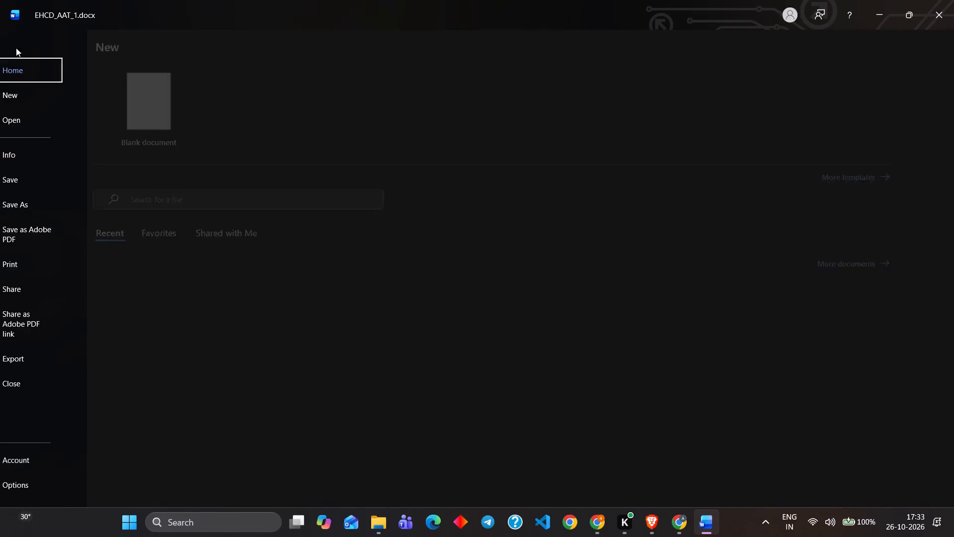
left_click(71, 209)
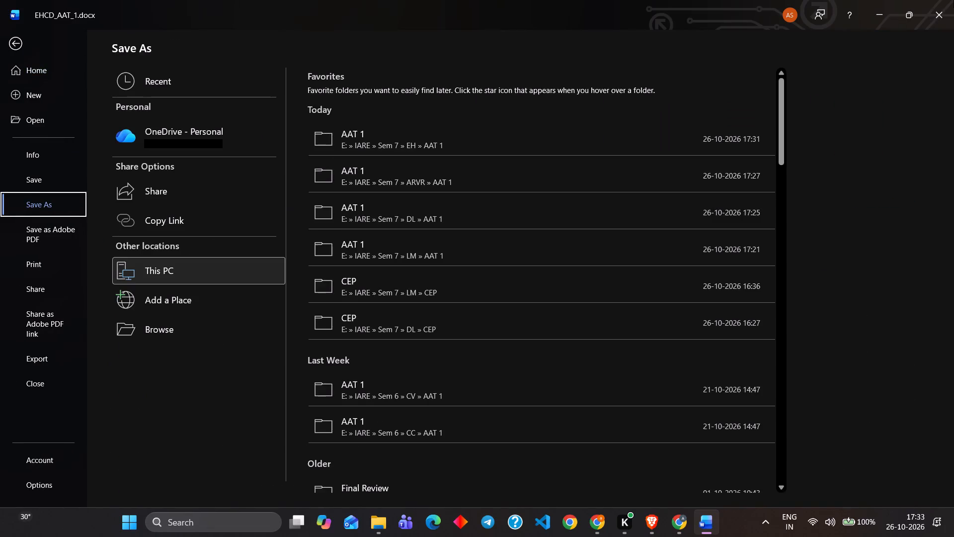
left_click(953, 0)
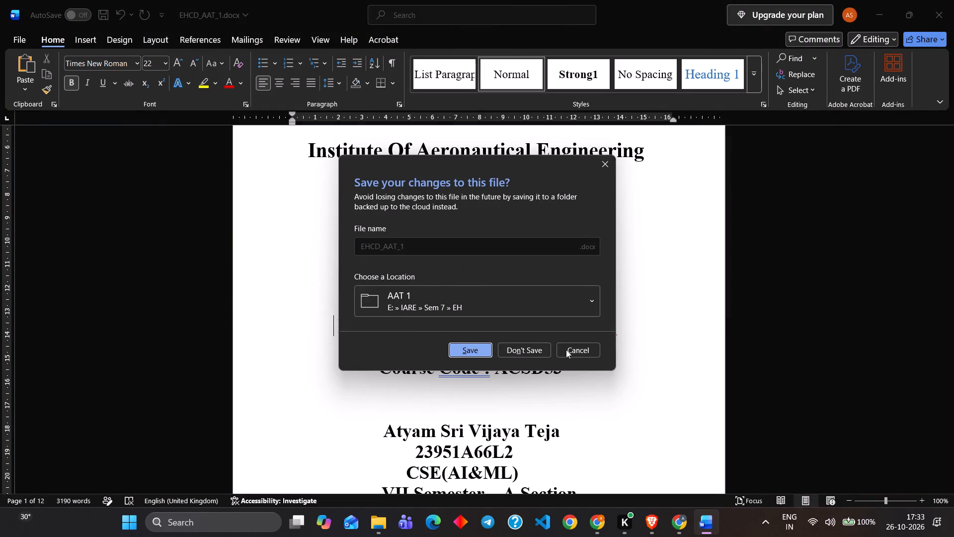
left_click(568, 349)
Save the changes to the EHCD_AAT_1 document.
left_click(117, 288)
key("ctrl+s")
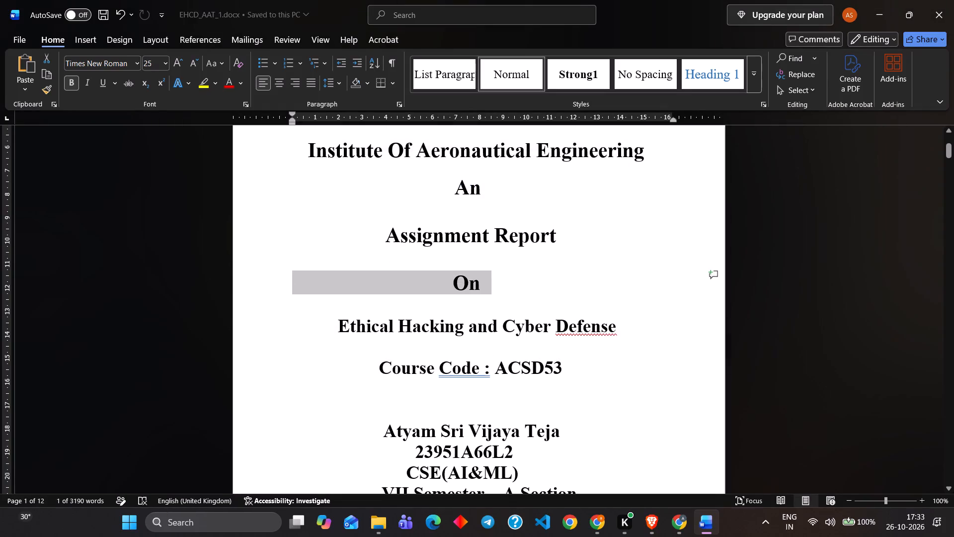
key("ctrl+s")
Save a PDF copy of the report as EHCD_AAT_1.pdf in the EH > AAT 1 folder.
left_click(18, 37)
left_click(61, 211)
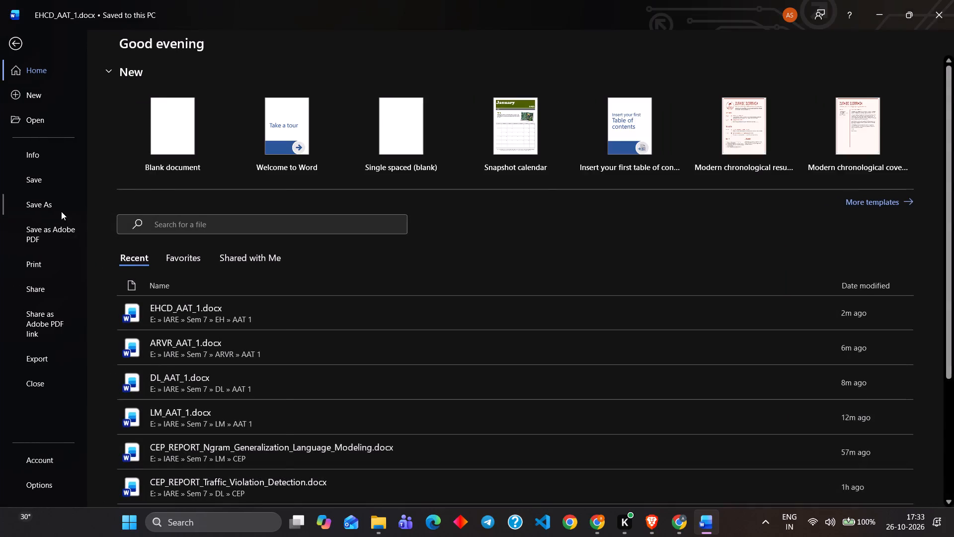
left_click(460, 147)
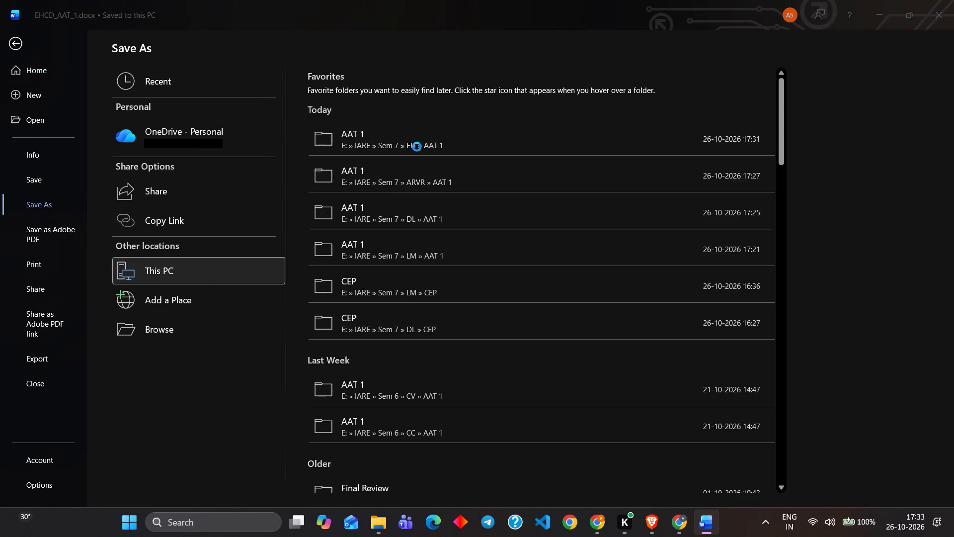
left_click(183, 219)
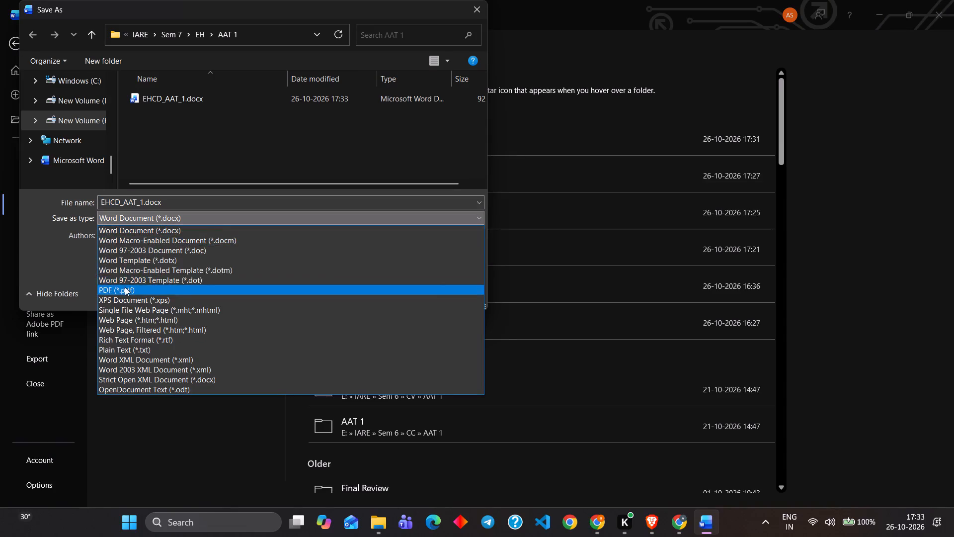
left_click(125, 287)
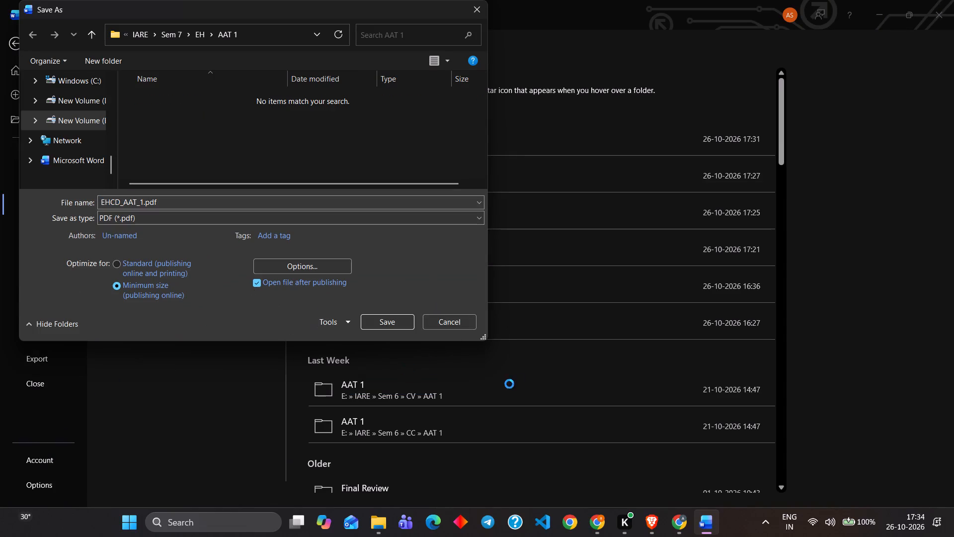
left_click(393, 318)
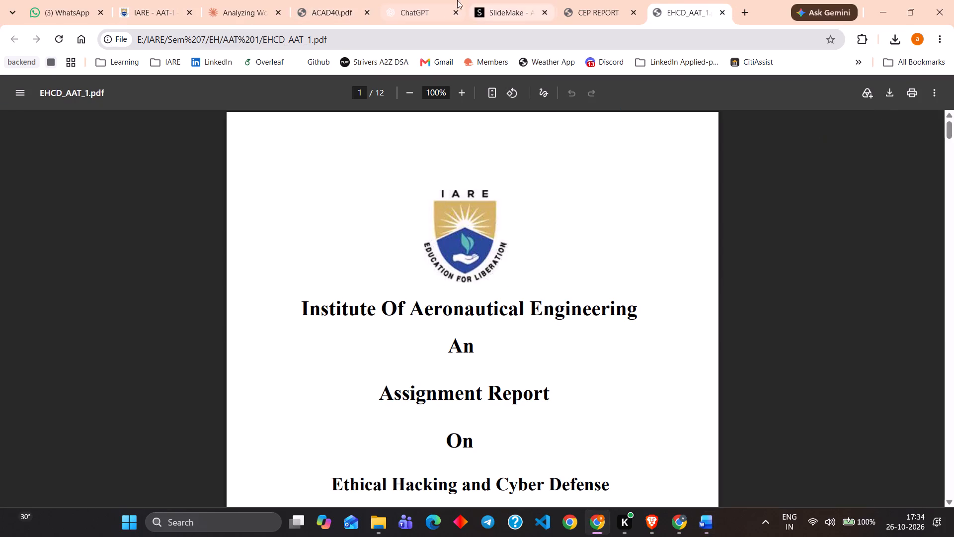
left_click(722, 13)
left_click(691, 16)
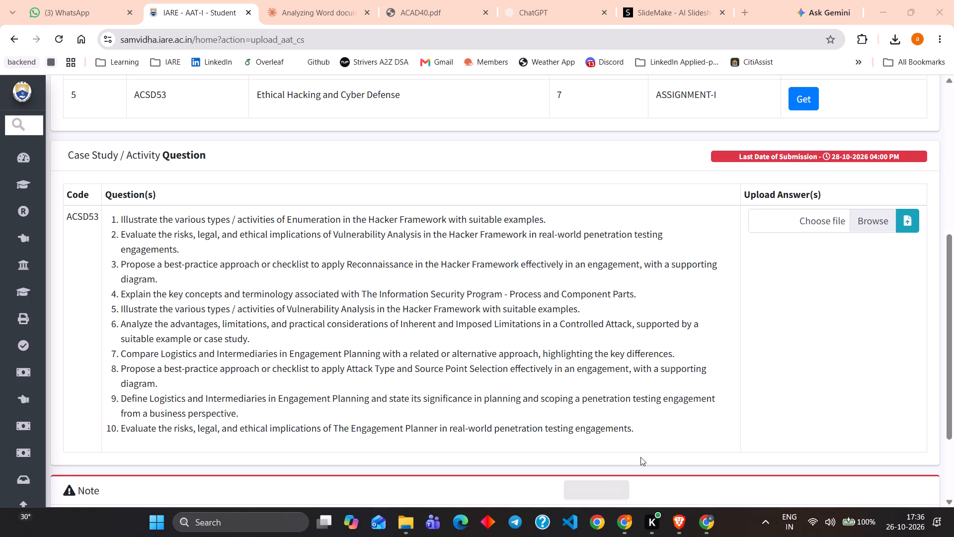
Switch to Brave and open the NetMirror home page through netmirror.gg in a new tab, dismissing the Media Controls tip and completing the human verification.
left_click(680, 526)
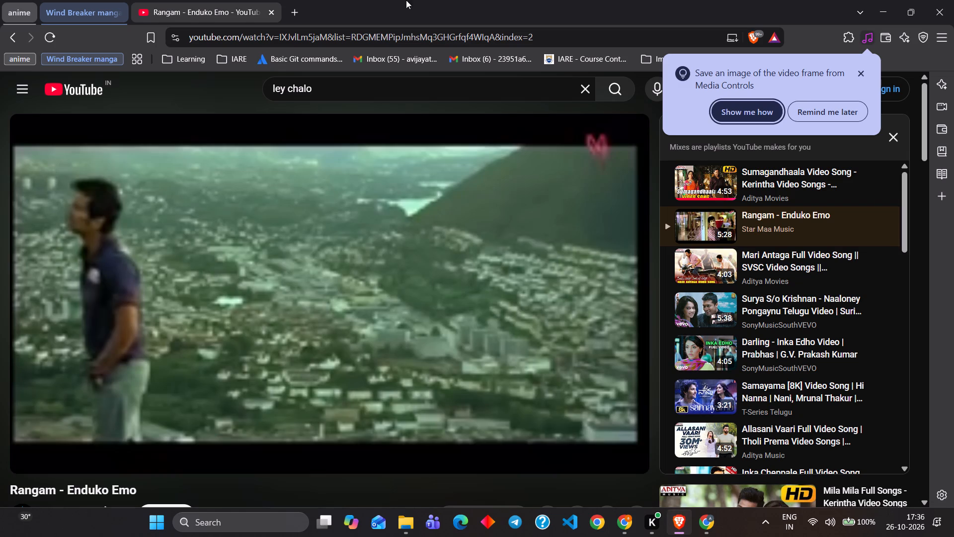
left_click(299, 4)
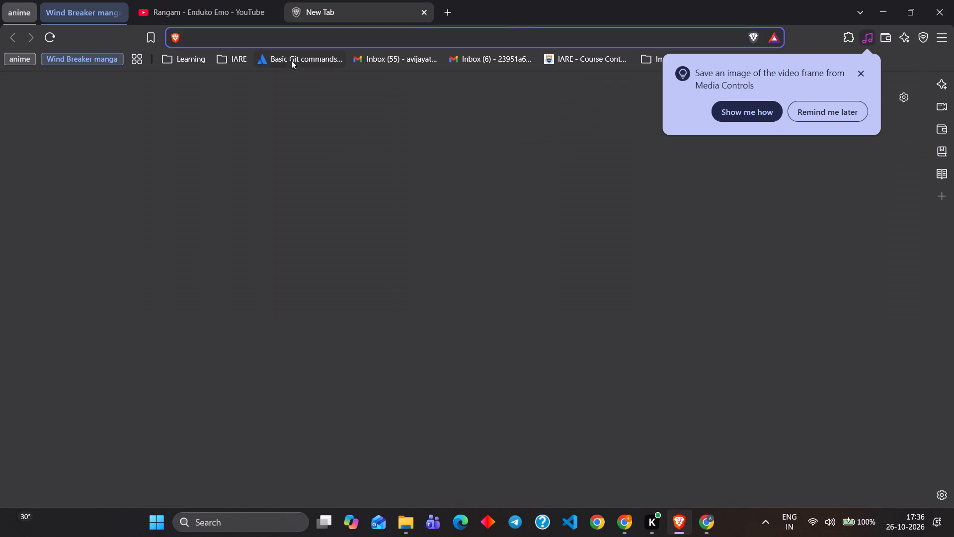
type("net")
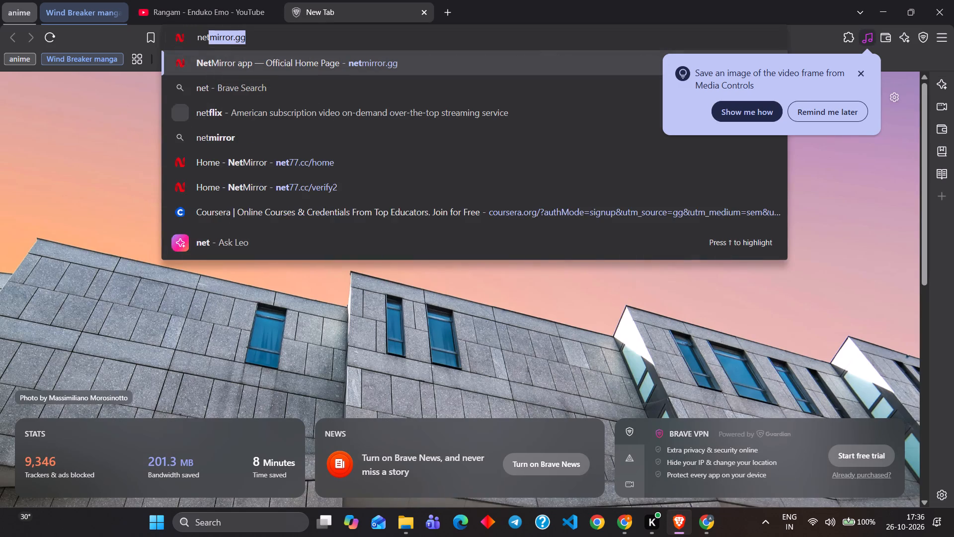
key("Right")
key("Return")
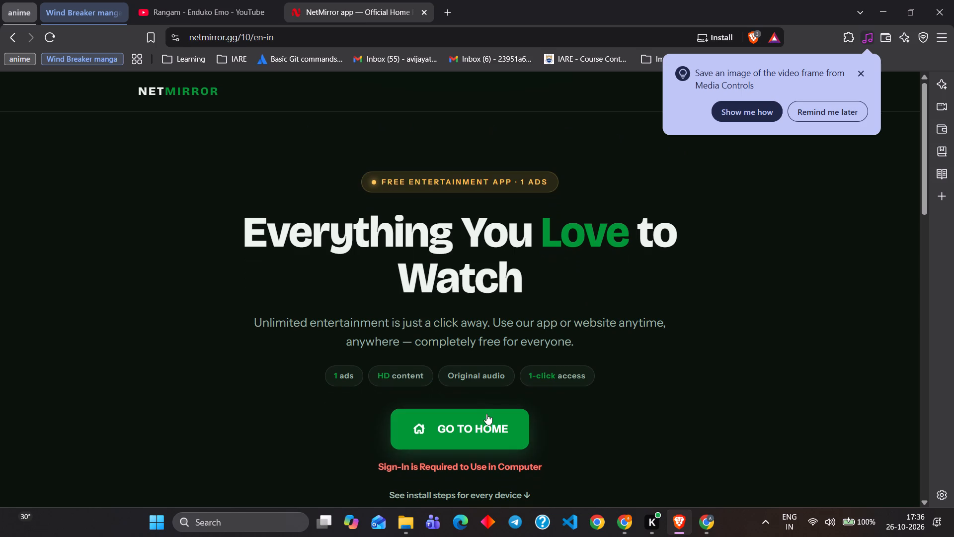
left_click(434, 417)
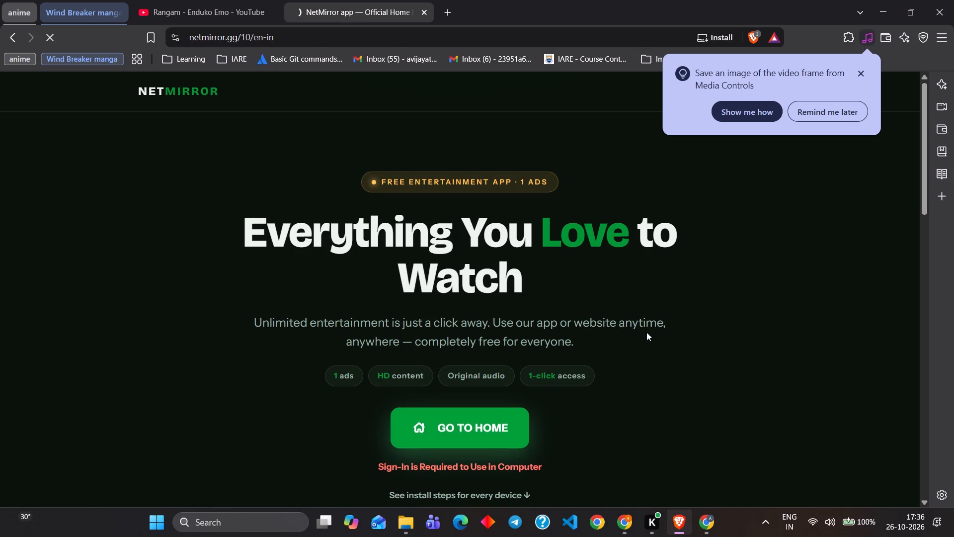
left_click(863, 61)
left_click(862, 71)
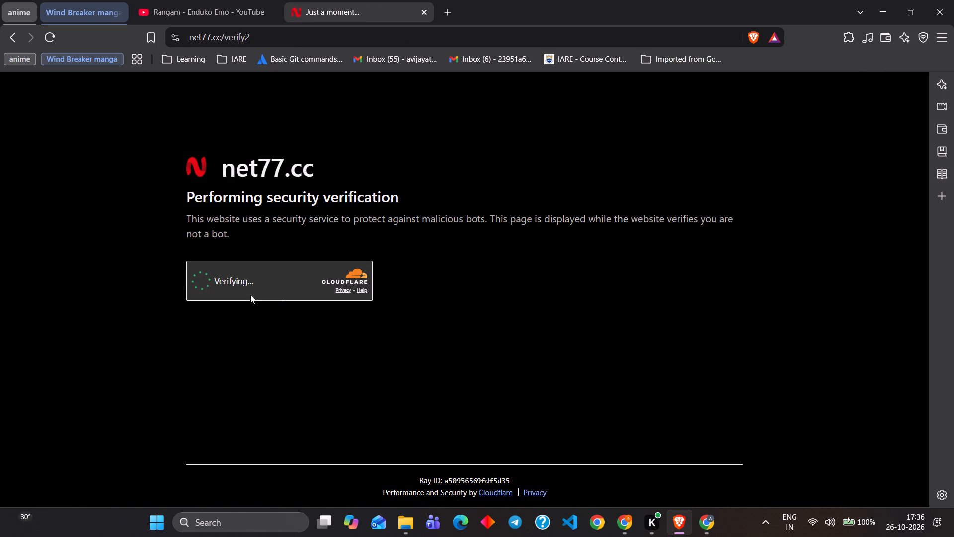
left_click(179, 276)
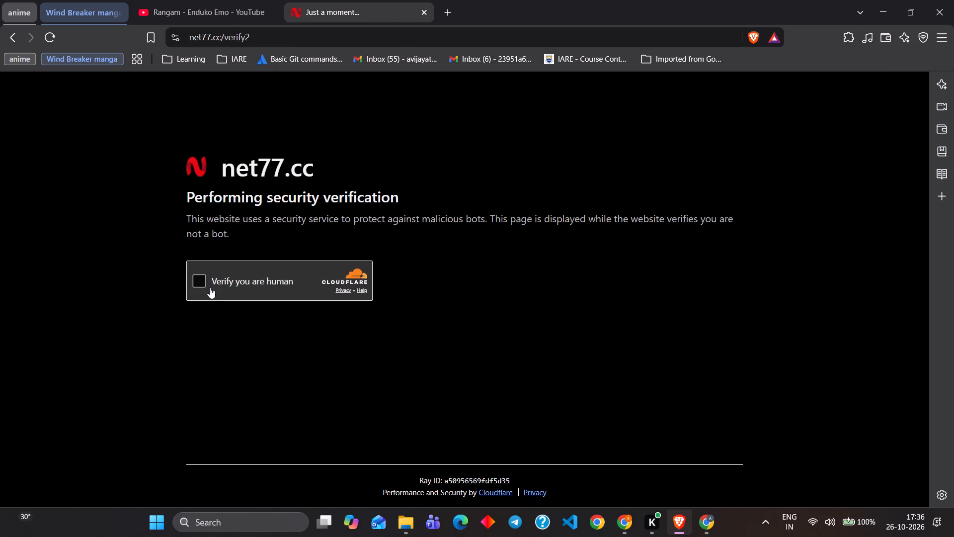
left_click(210, 287)
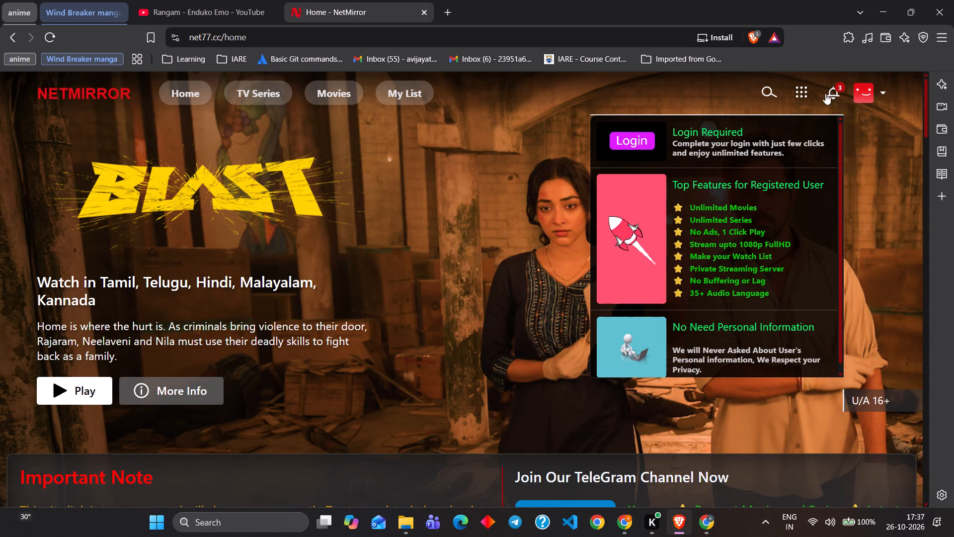
Switch the NetMirror catalogue to Prime Video.
left_click(795, 84)
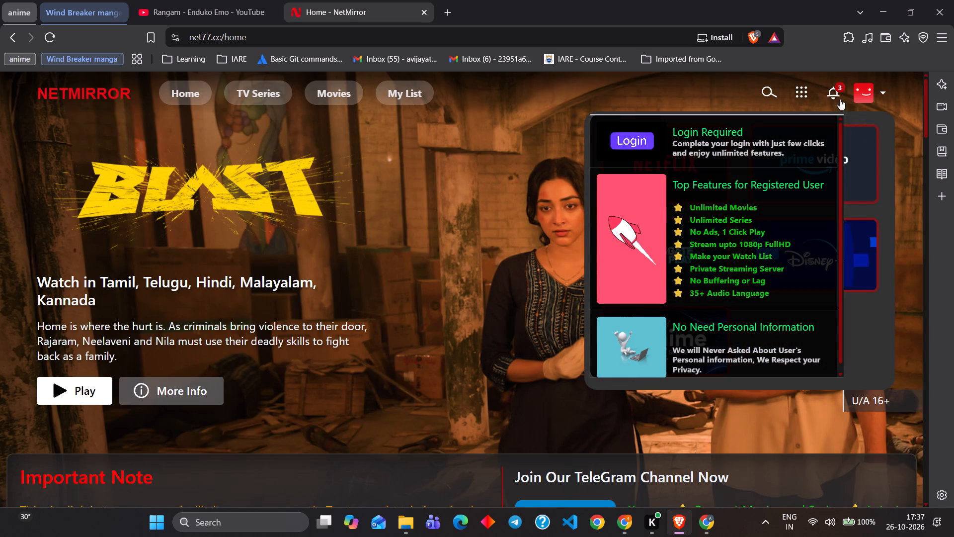
left_click(840, 99)
left_click(810, 162)
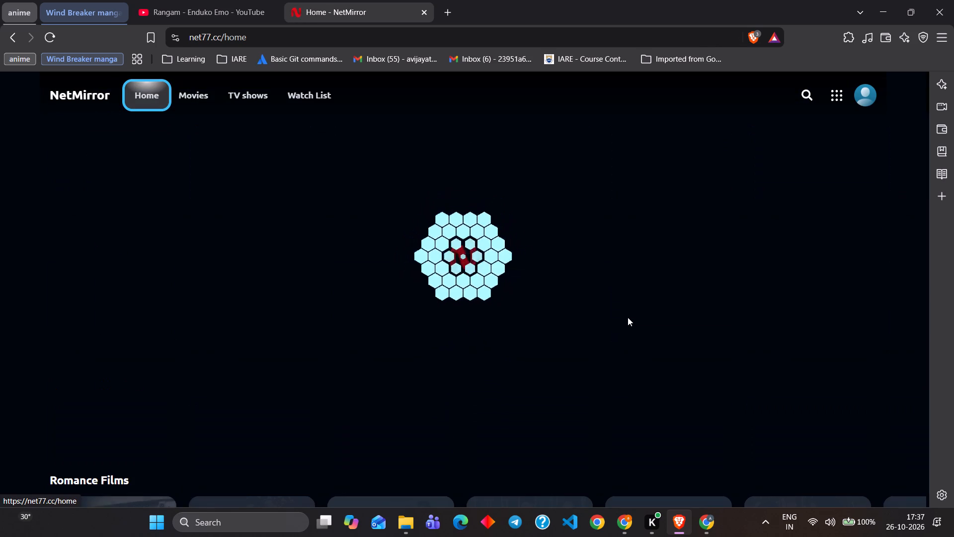
Browse the Prime Video catalogue rows and open The Traitors from Top 10 Series in Prime.
scroll(392, 355, "down", 7)
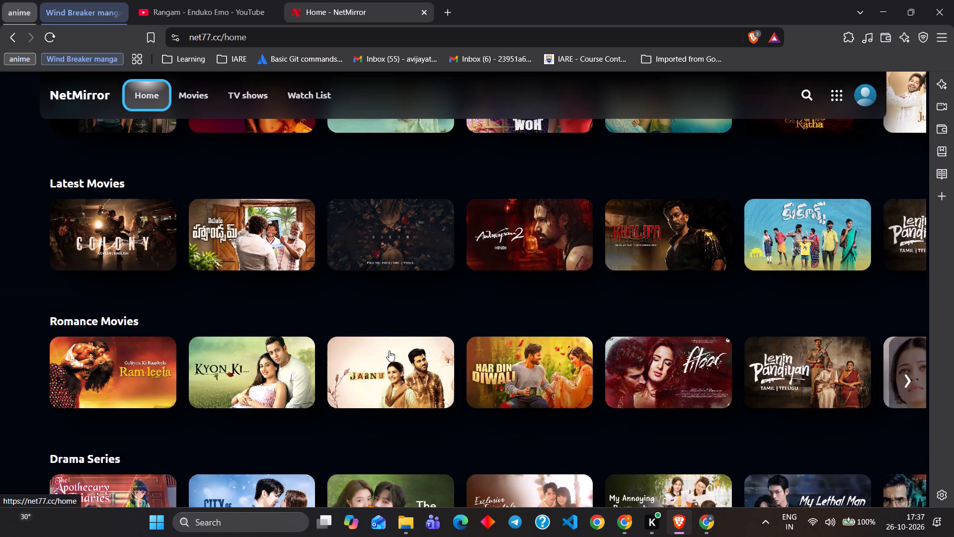
scroll(389, 351, "up", 2)
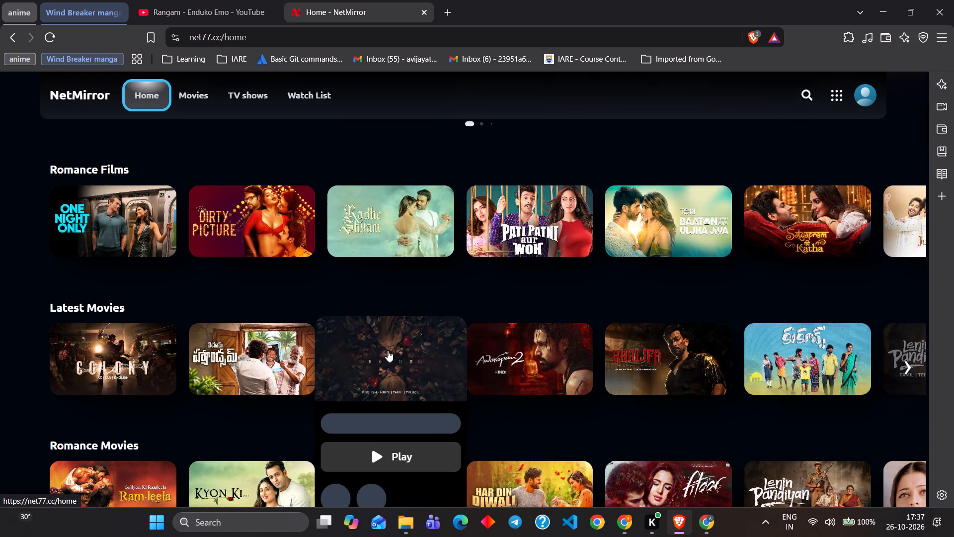
scroll(388, 351, "down", 2)
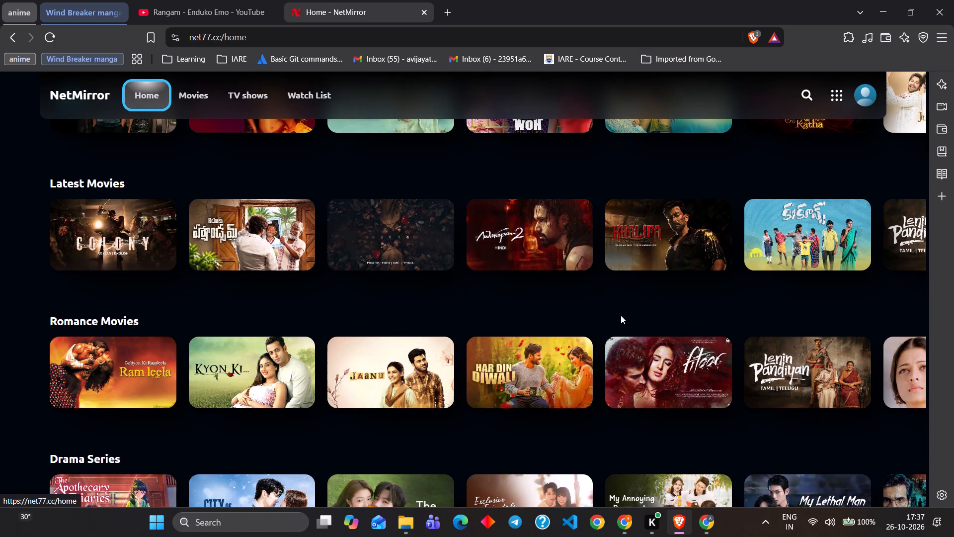
scroll(621, 315, "down", 6)
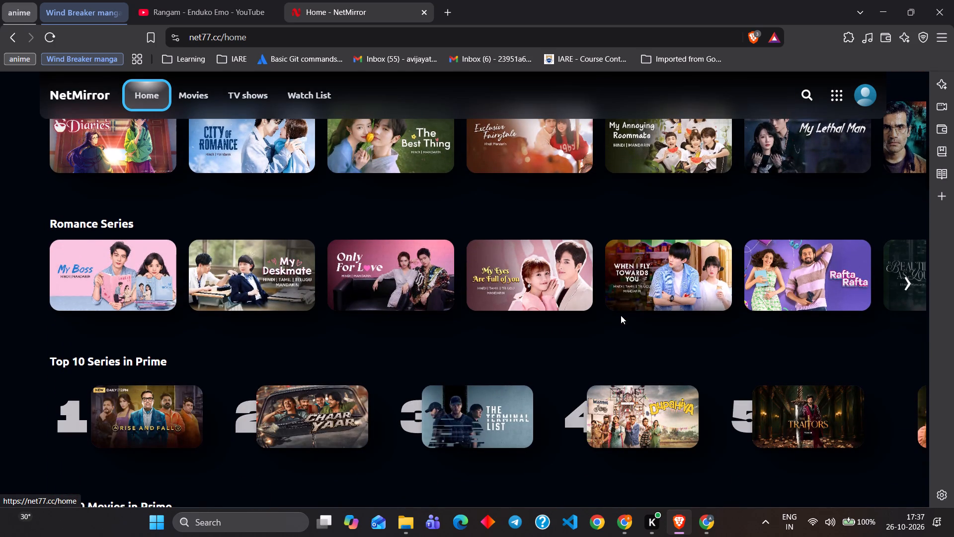
left_click(829, 434)
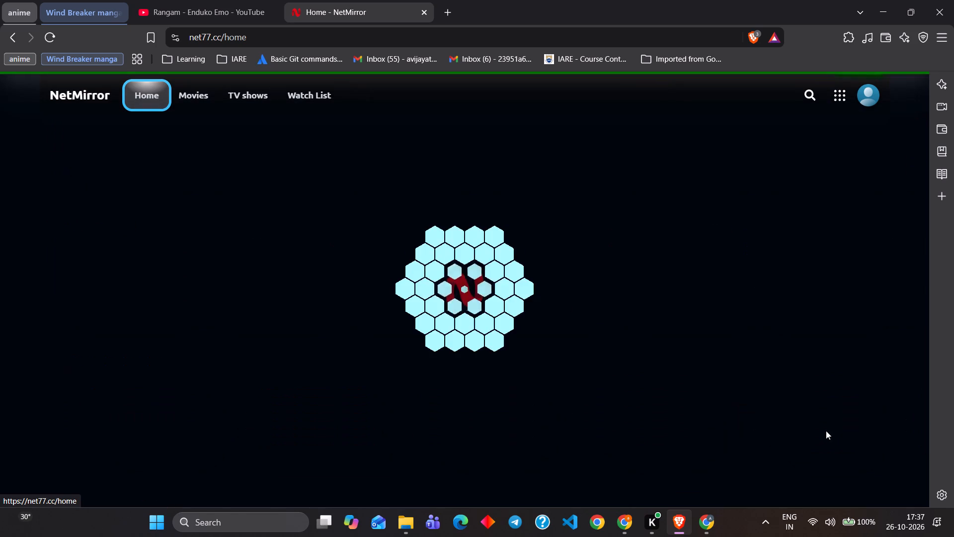
Look through the Season 1 episode list of The Traitors (Telugu) and return to the series header.
scroll(674, 379, "down", 5)
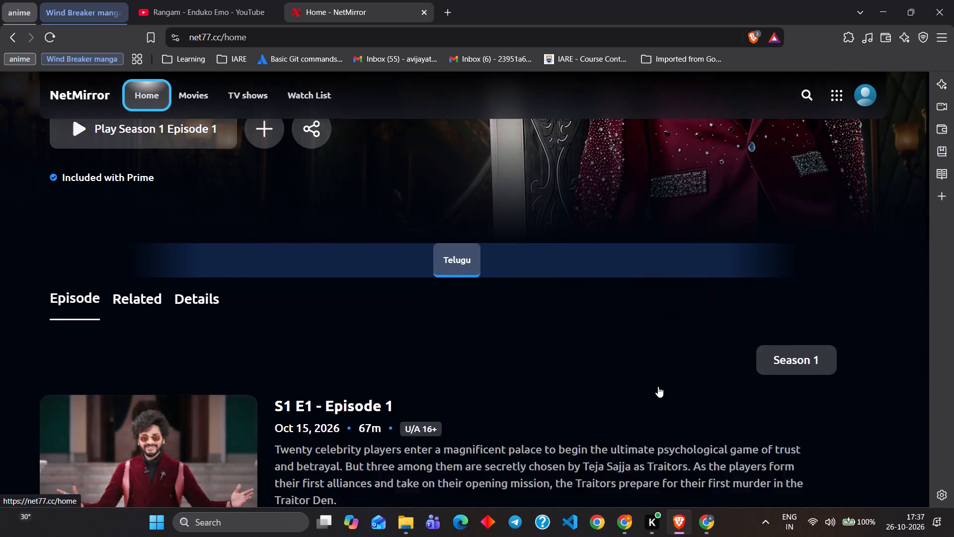
scroll(658, 386, "down", 13)
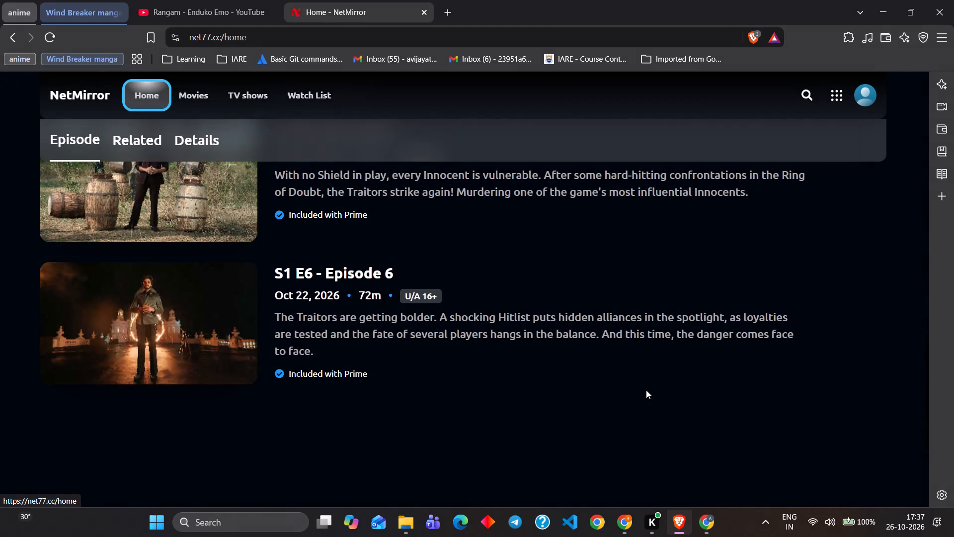
scroll(646, 390, "up", 20)
scroll(646, 390, "up", 3)
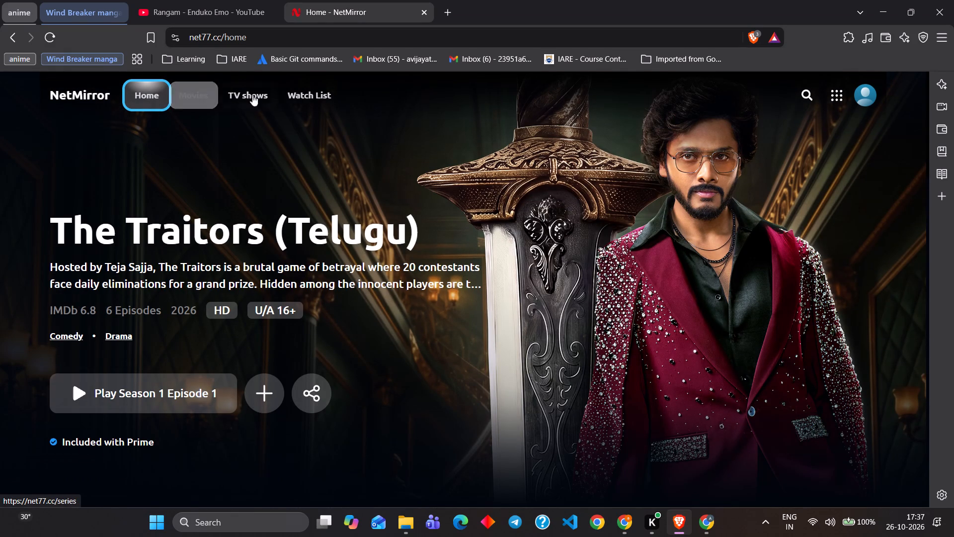
Copy the NetMirror page address net77.cc/home and open a new tab in Brave.
left_click(253, 42)
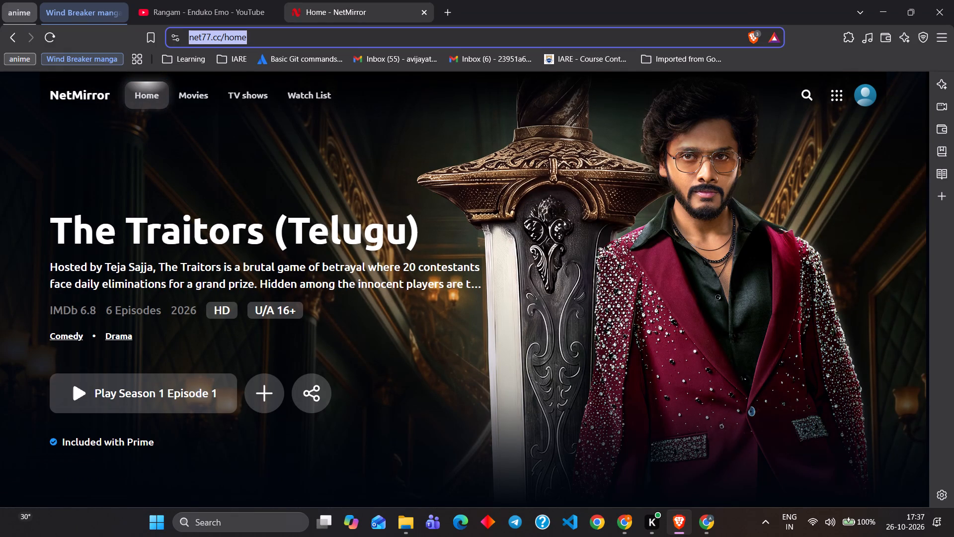
key("ctrl+c")
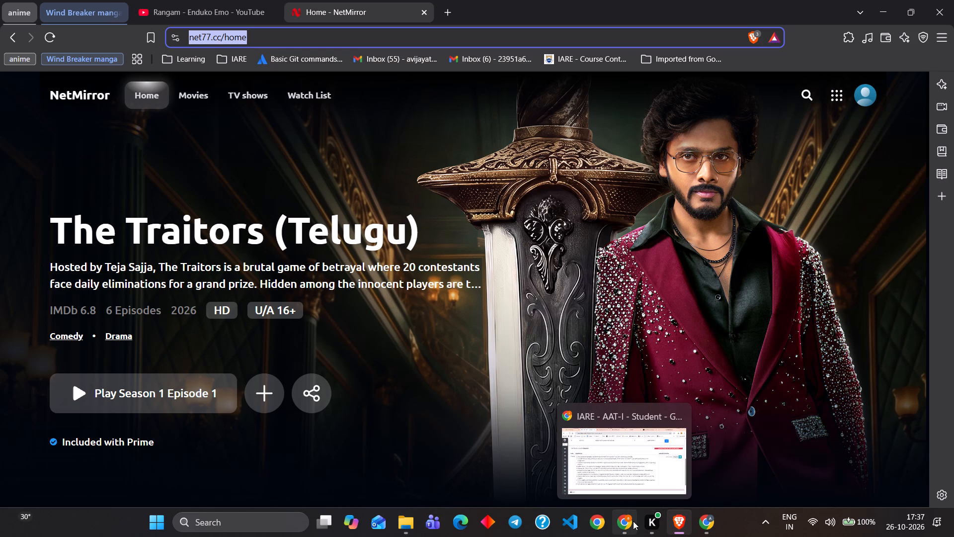
left_click(446, 7)
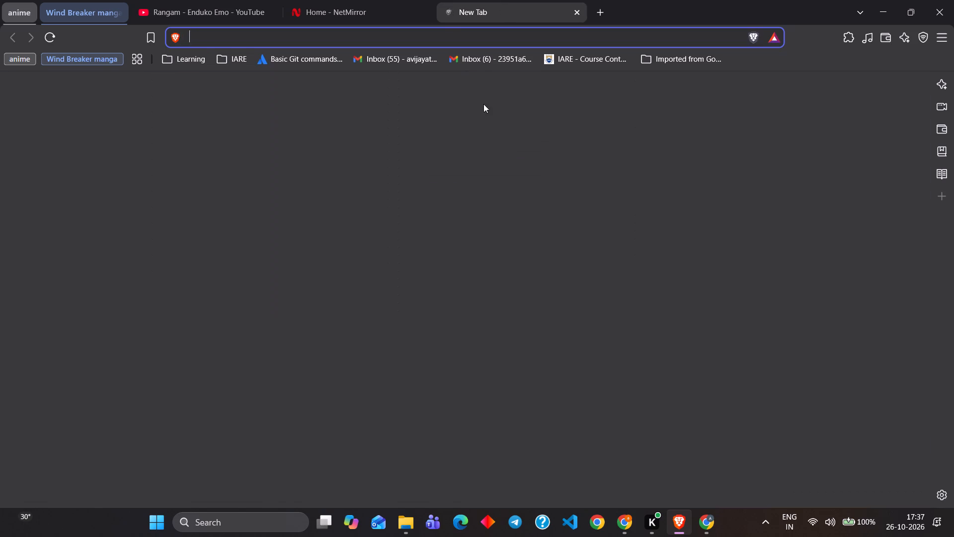
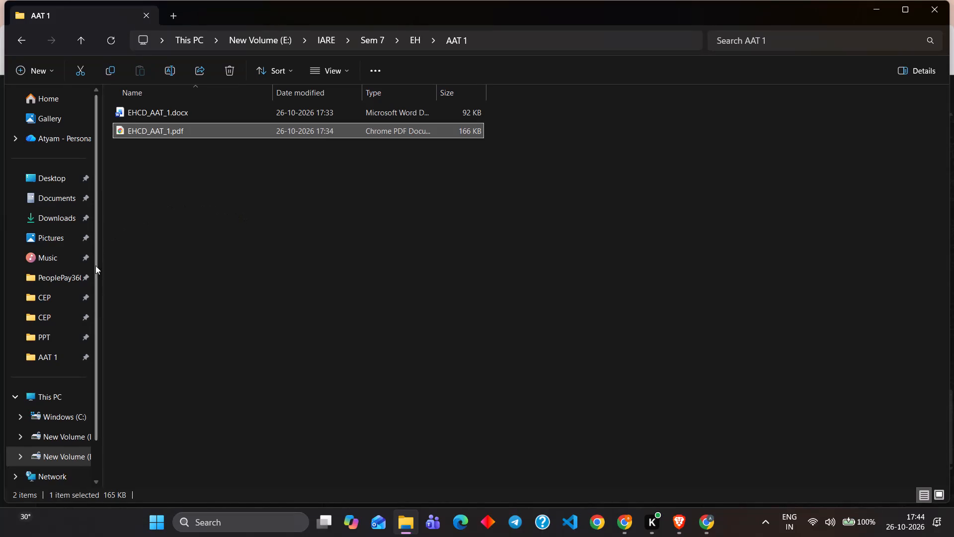
Create a new folder named AAT 1 on the Desktop and open it.
left_click(368, 36)
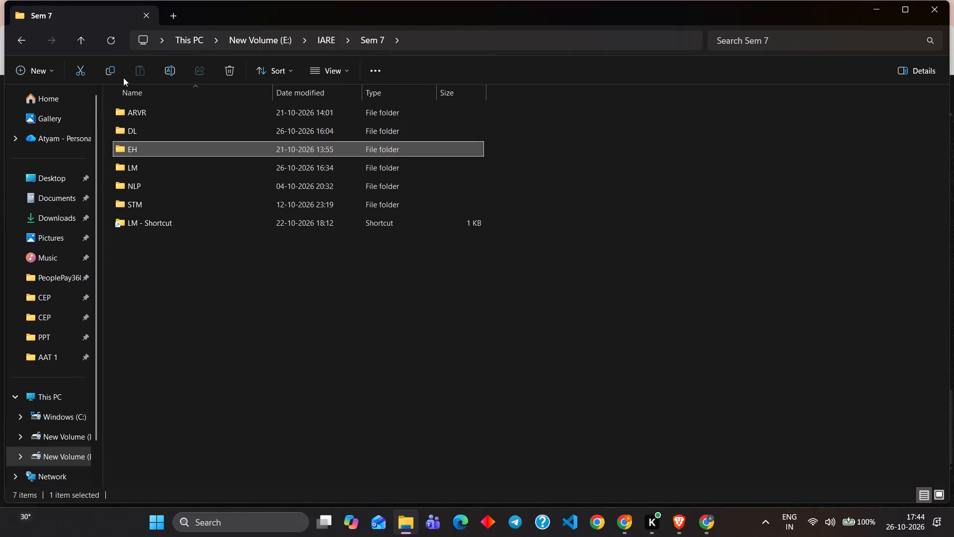
left_click(68, 184)
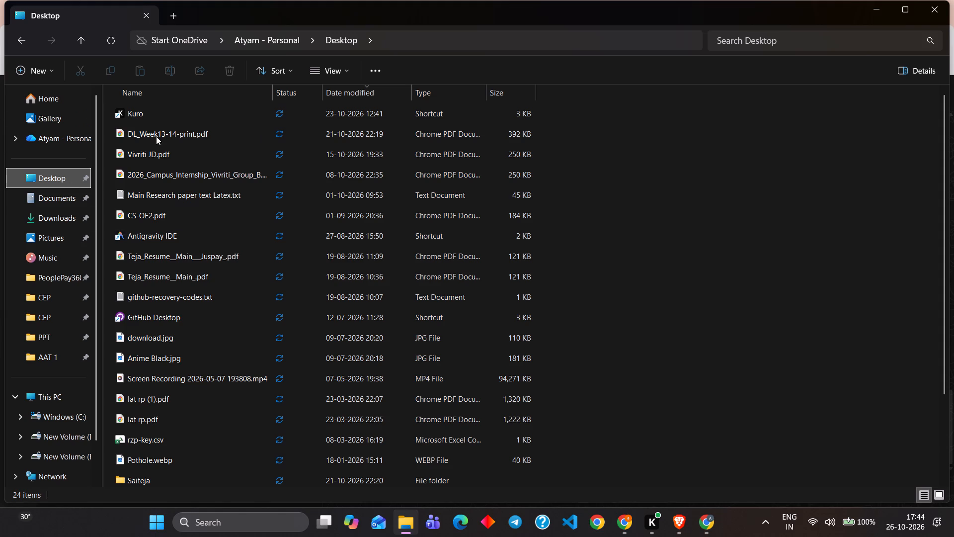
left_click(54, 65)
left_click(85, 102)
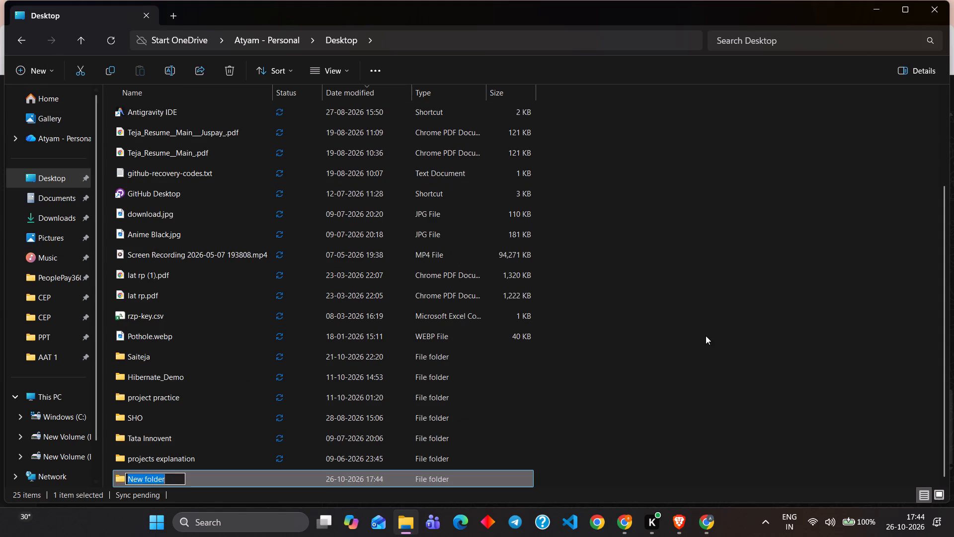
type("AAT")
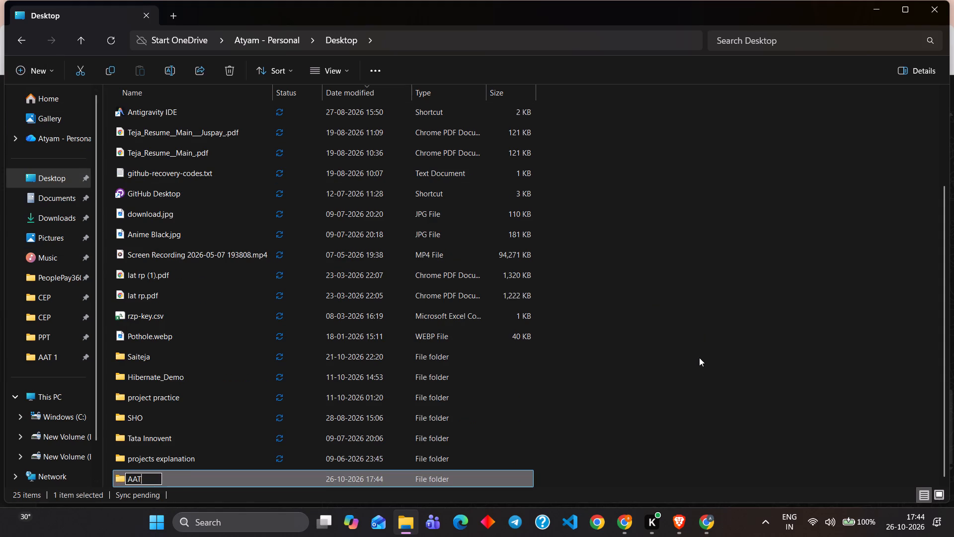
key("space")
type("1")
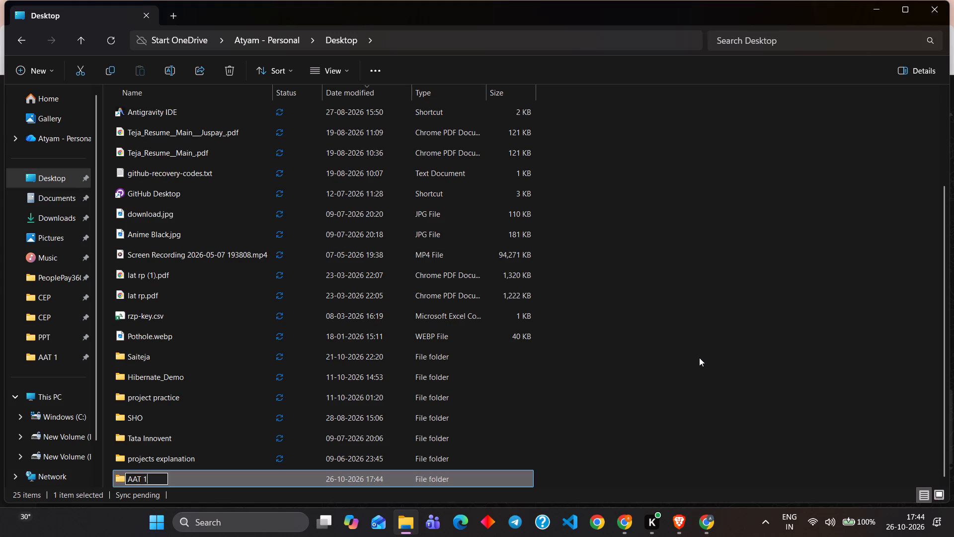
key("Return")
double_click(160, 356)
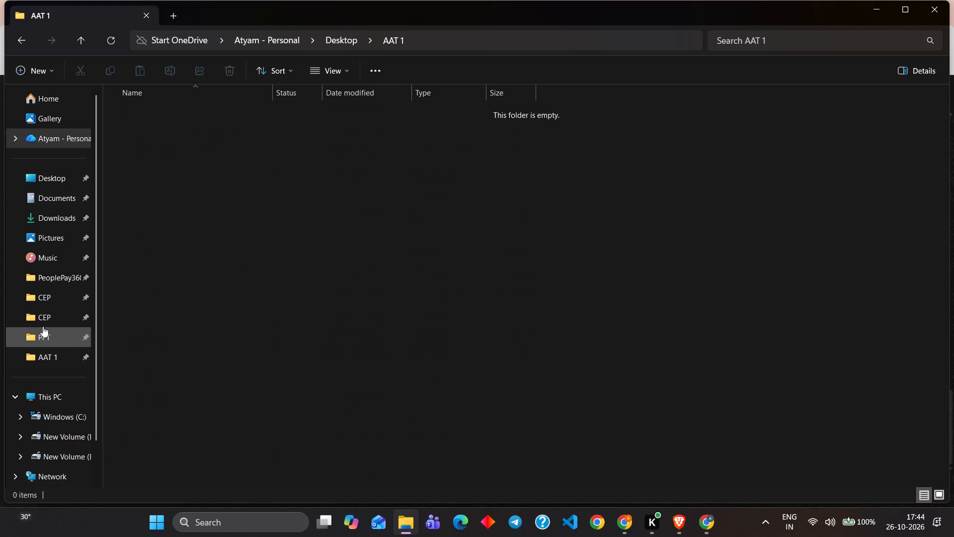
In a second File Explorer window, copy ARVR_AAT_1.pdf from Sem 7 > ARVR > AAT 1 into the Desktop's AAT 1 folder.
right_click(404, 527)
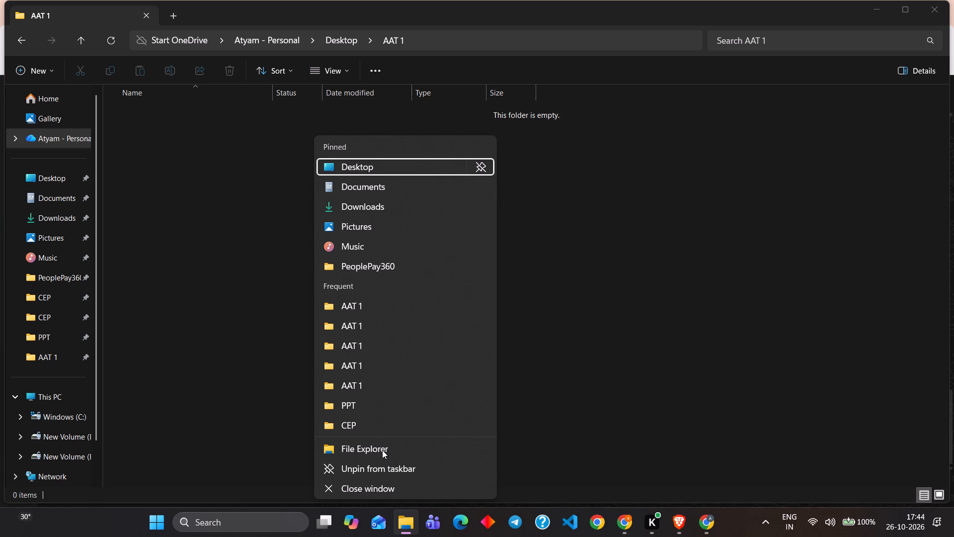
left_click(382, 450)
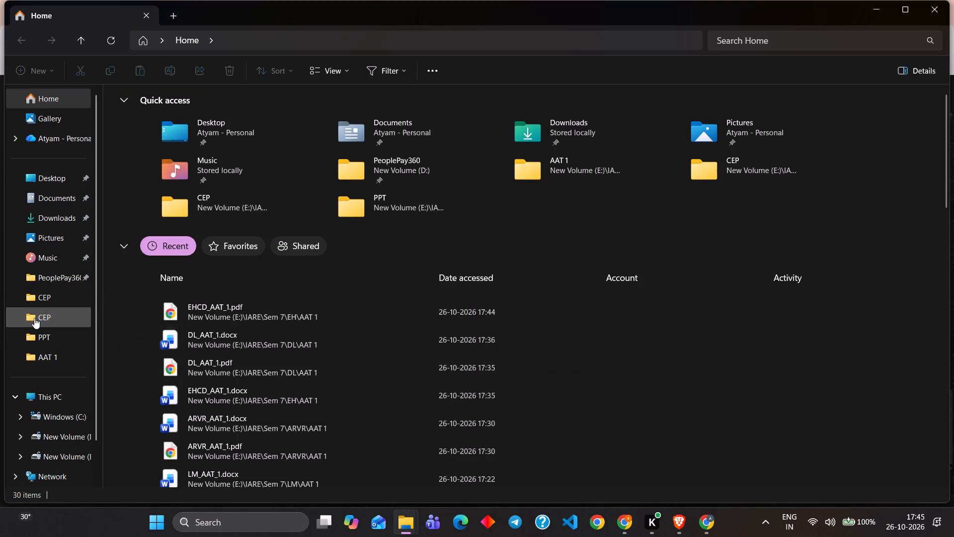
left_click(68, 321)
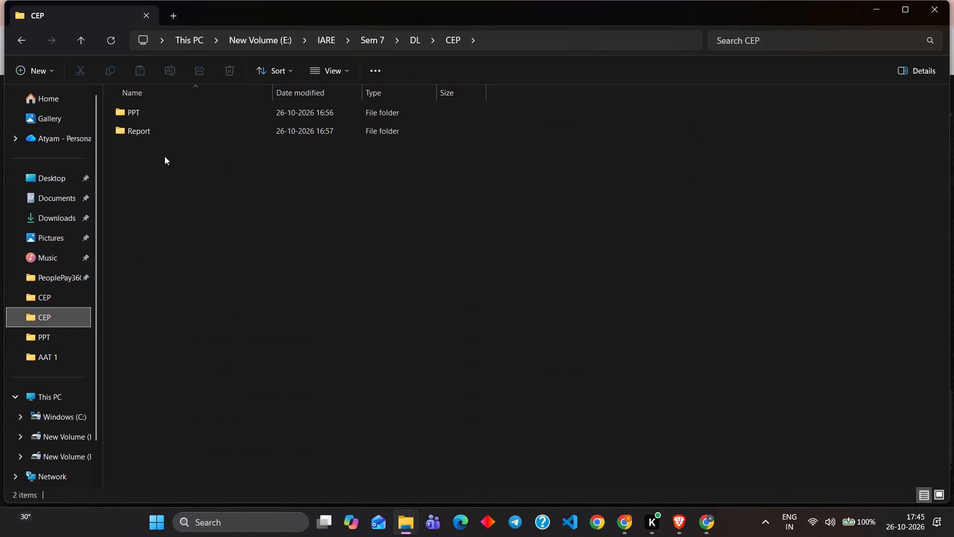
left_click(377, 38)
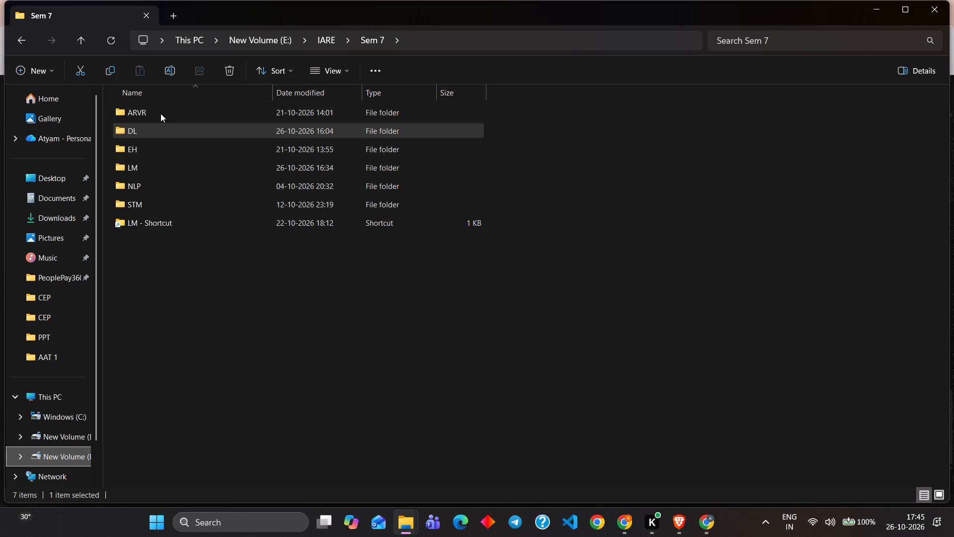
double_click(160, 113)
double_click(160, 113)
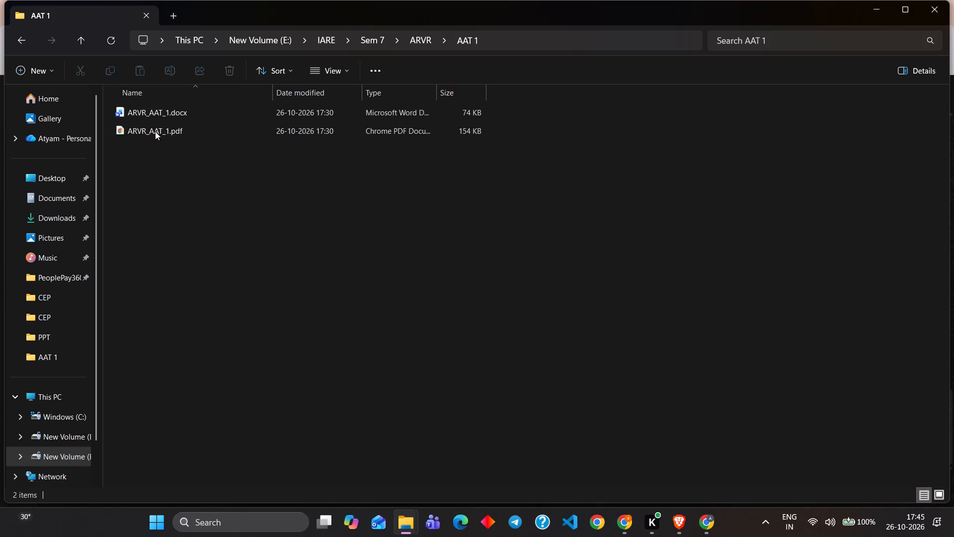
left_click(155, 131)
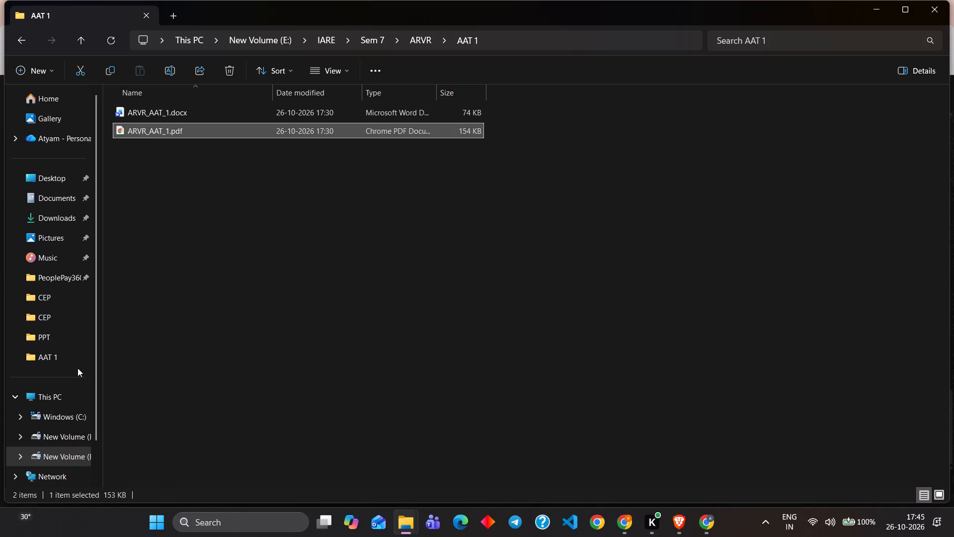
key("ctrl+c")
left_click(53, 360)
left_click(359, 265)
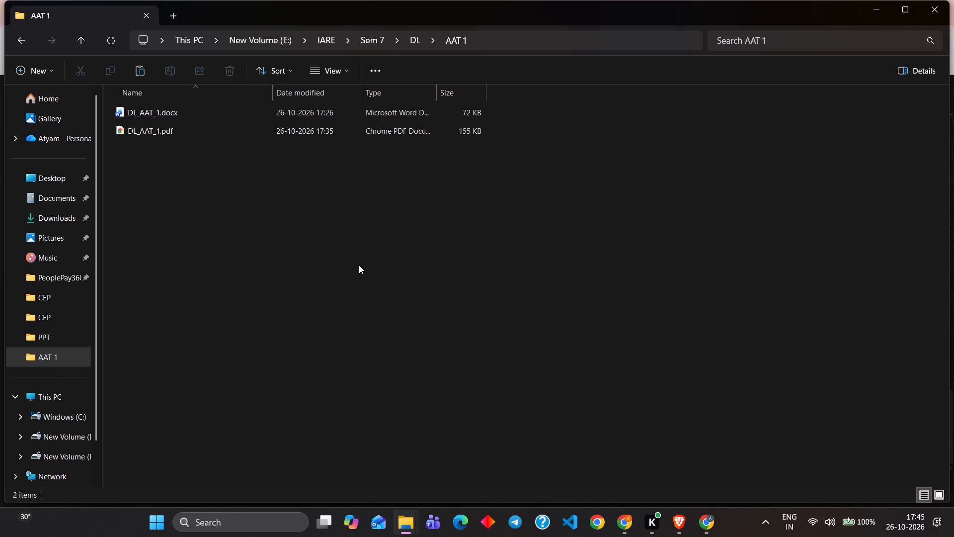
left_click(63, 174)
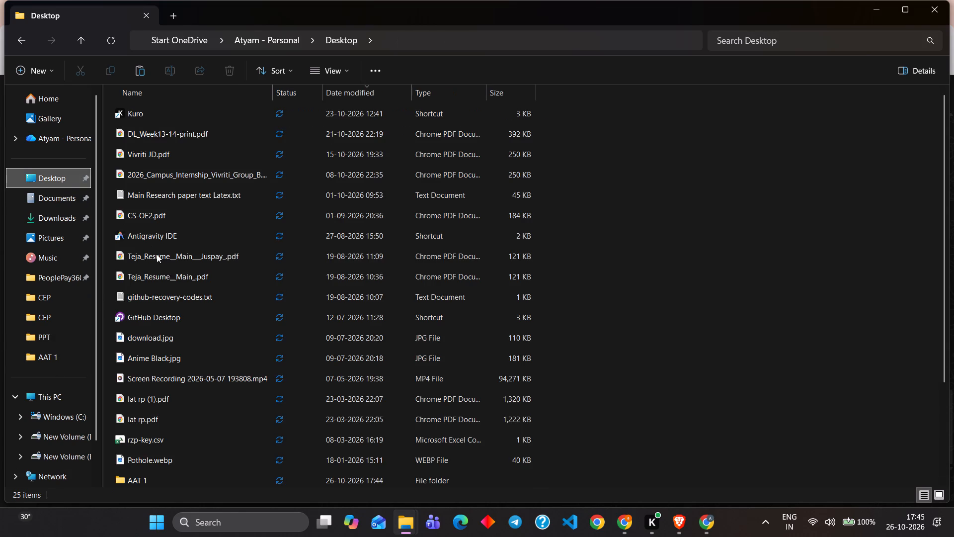
double_click(148, 480)
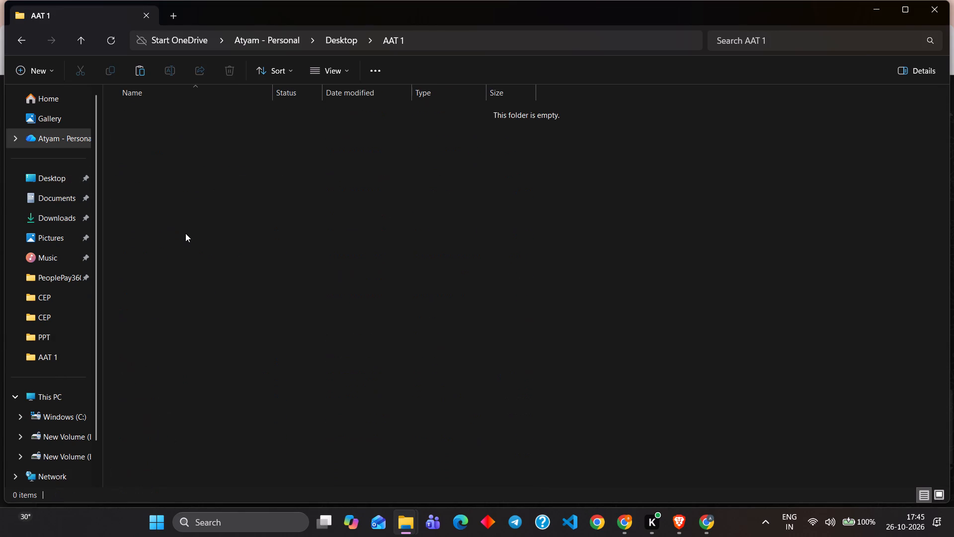
left_click(185, 233)
key("ctrl+v")
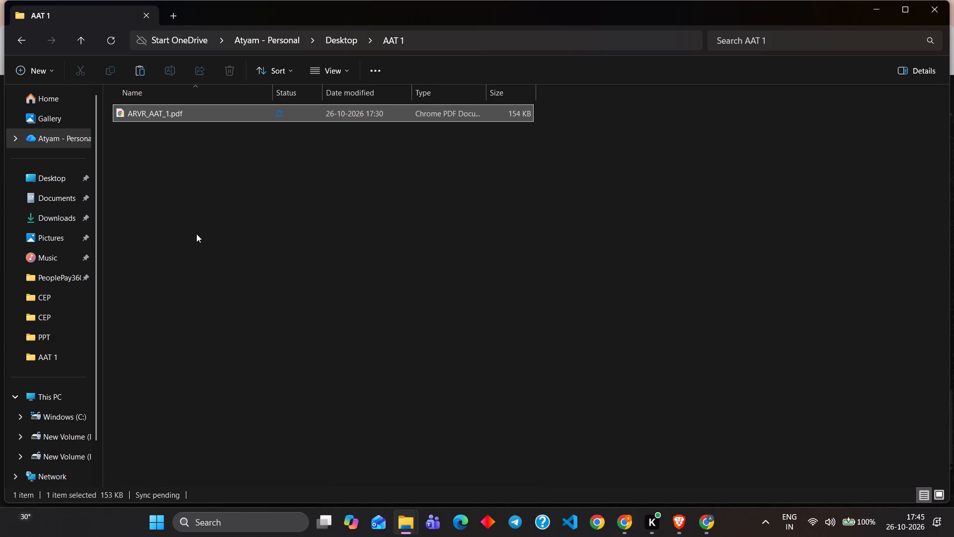
left_click(196, 234)
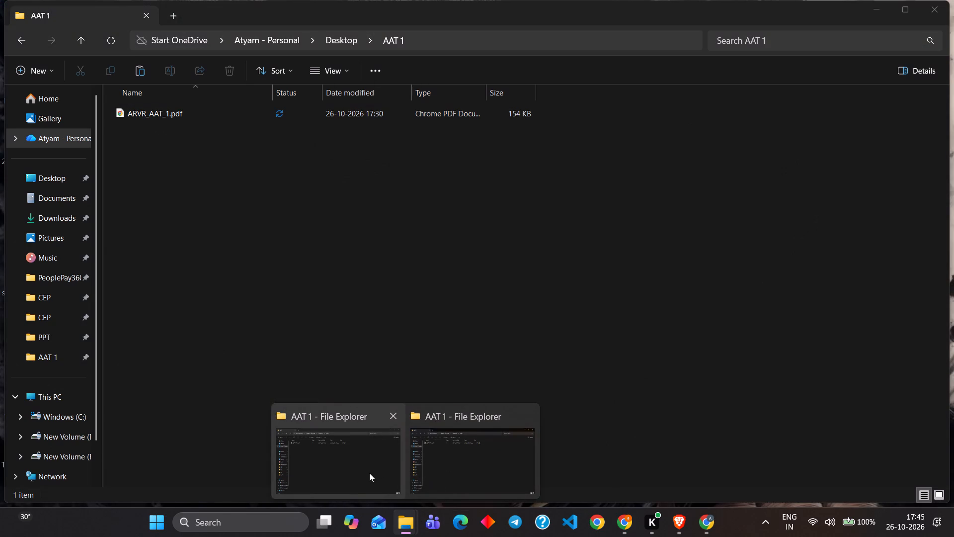
Copy DL_AAT_1.pdf from Sem 7 > DL > AAT 1 into the Desktop's AAT 1 folder.
left_click(523, 410)
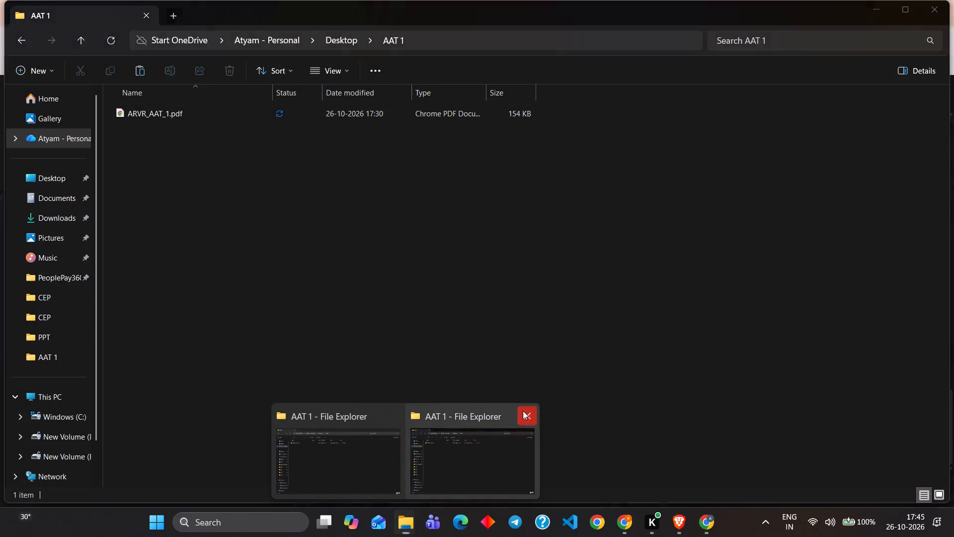
left_click(70, 323)
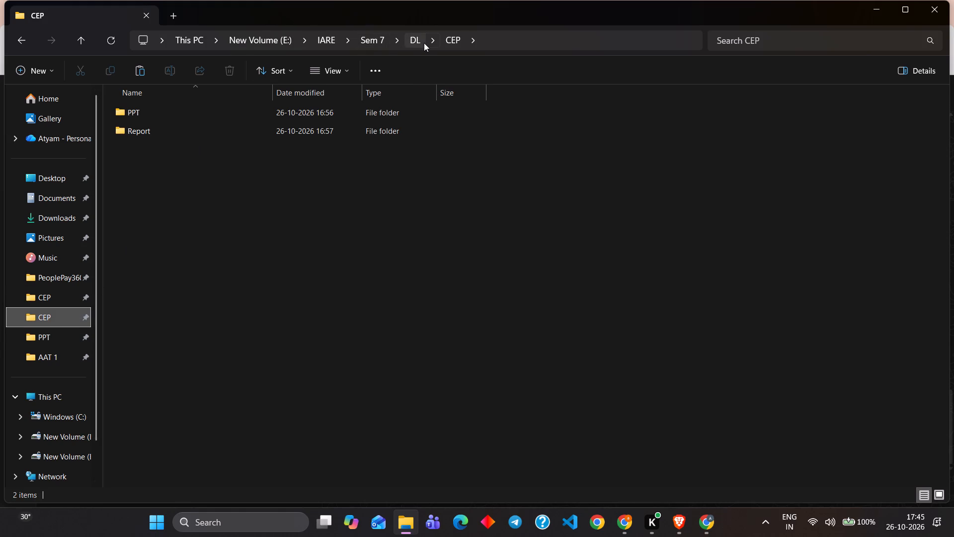
left_click(408, 41)
double_click(201, 109)
left_click(153, 130)
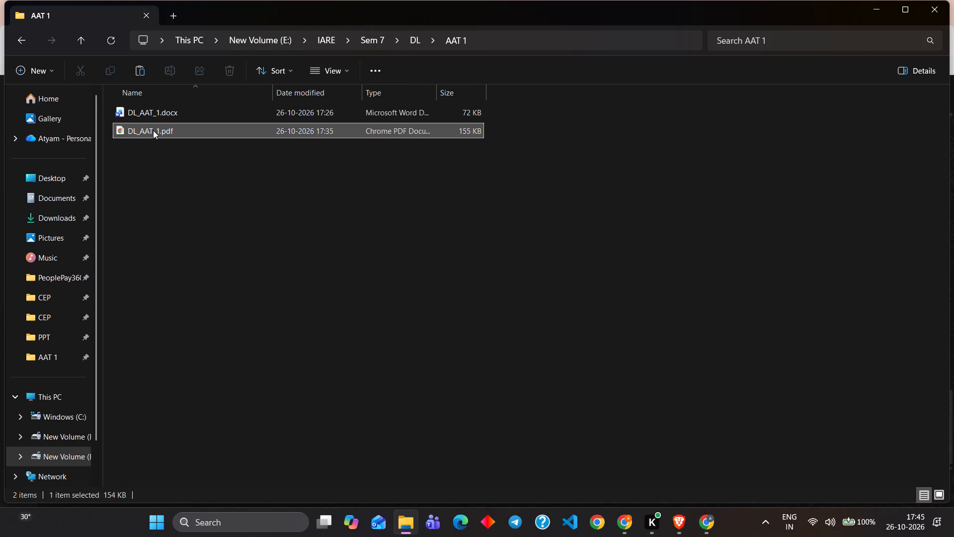
key("ctrl+c")
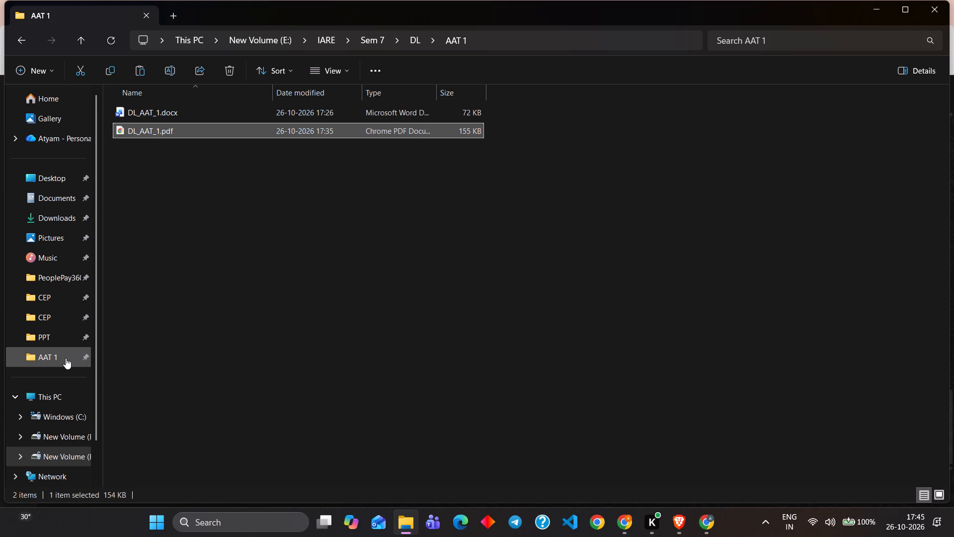
left_click(61, 179)
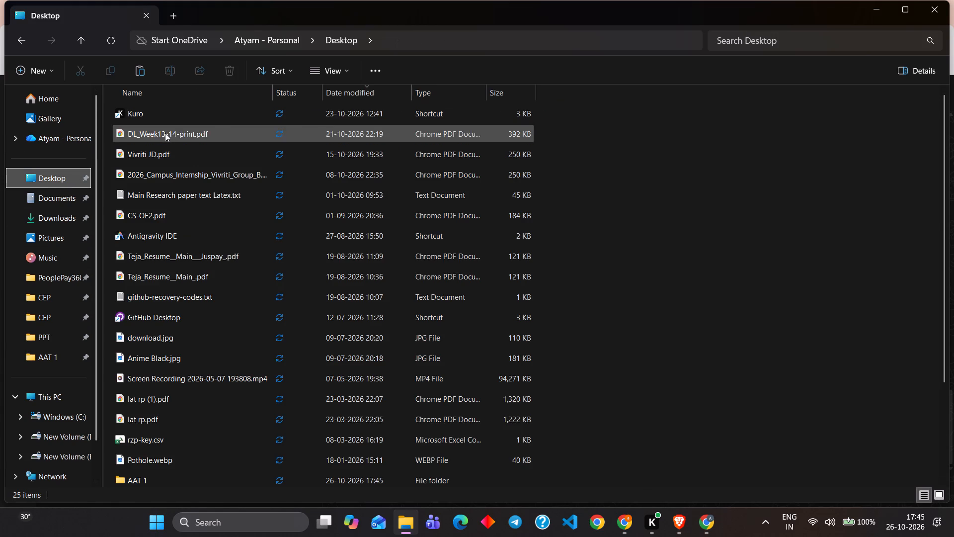
left_click(135, 471)
double_click(132, 482)
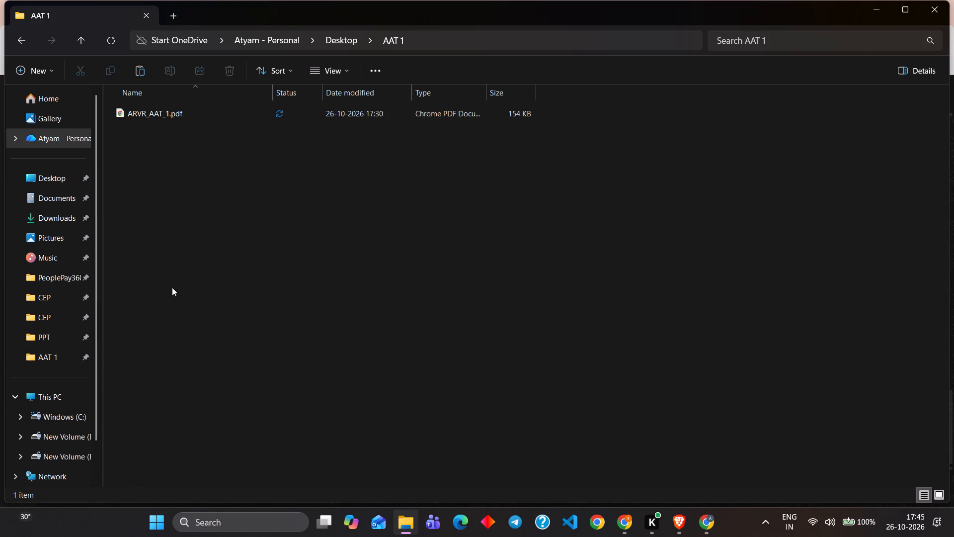
left_click(172, 286)
key("ctrl+v")
left_click(220, 215)
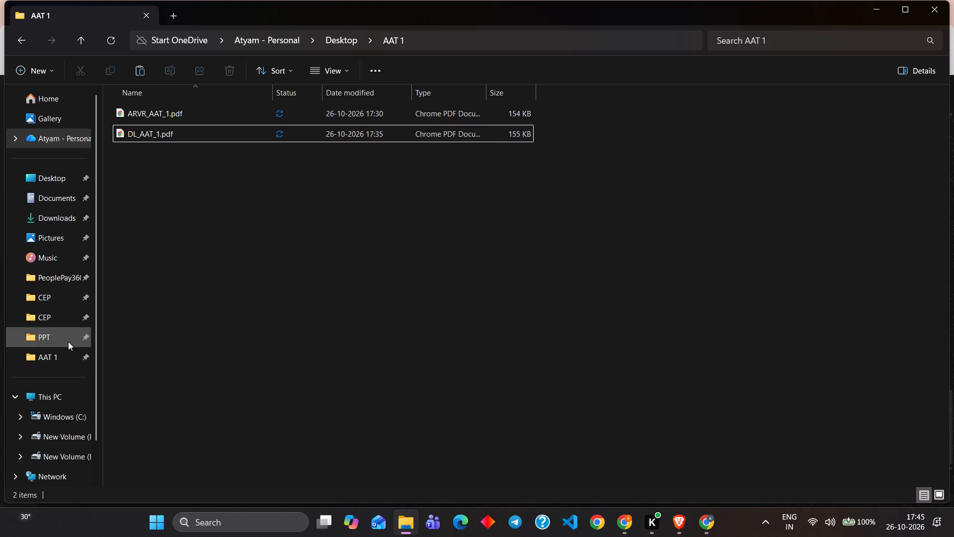
Copy EHCD_AAT_1.pdf from Sem 7 > EH > AAT 1 into the Desktop's AAT 1 folder.
left_click(68, 310)
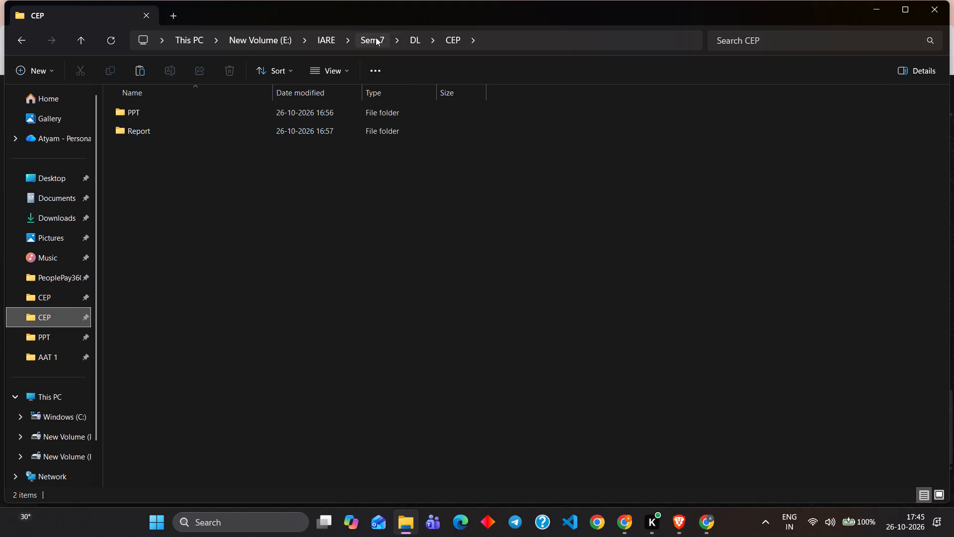
left_click(374, 42)
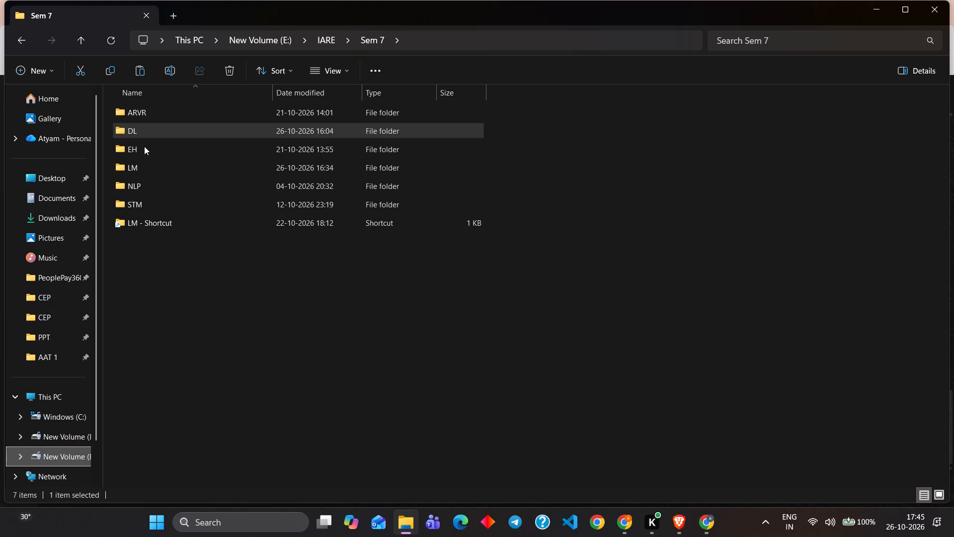
double_click(145, 146)
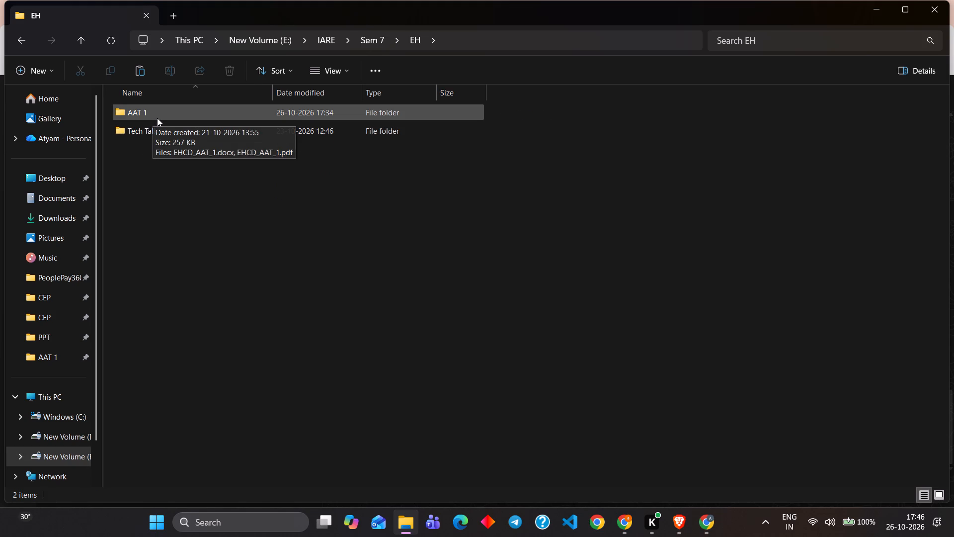
double_click(158, 115)
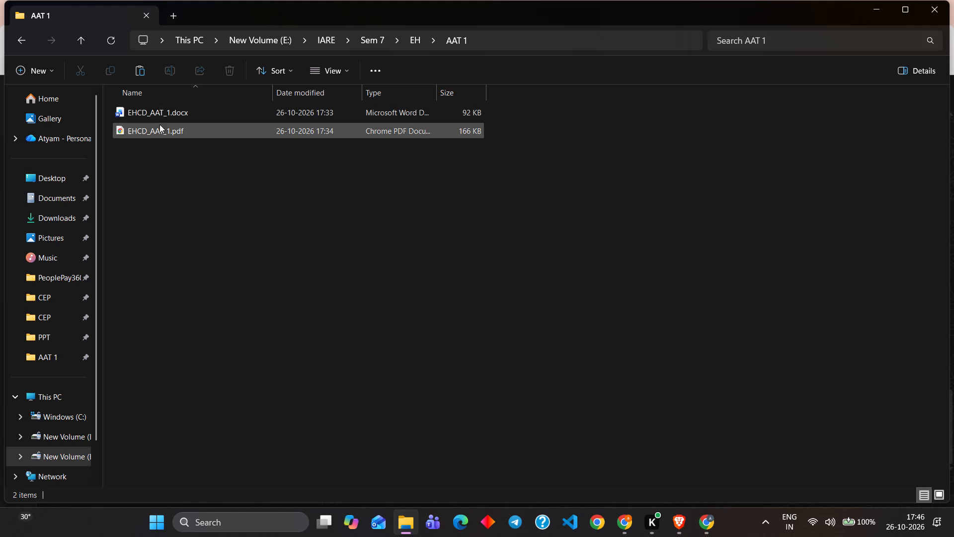
left_click(164, 134)
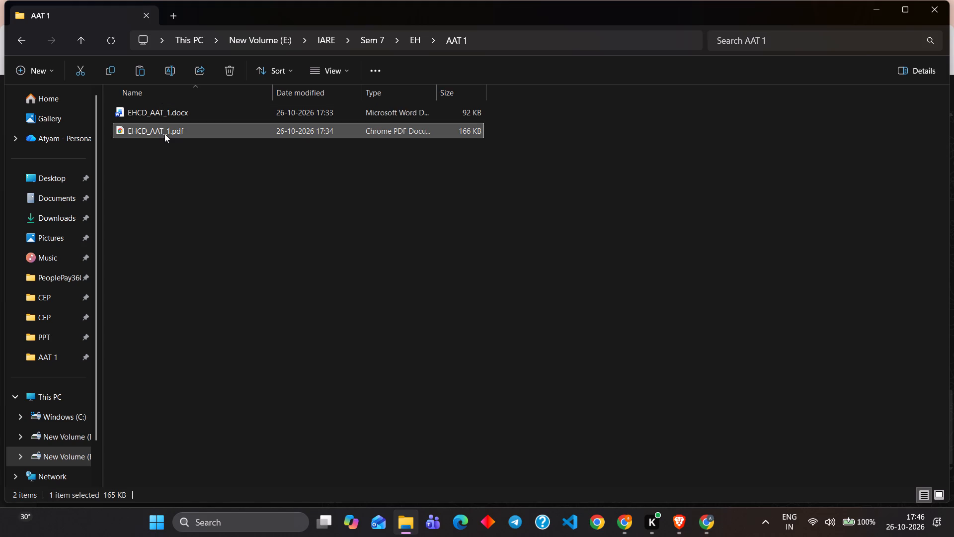
key("ctrl+c")
left_click(56, 169)
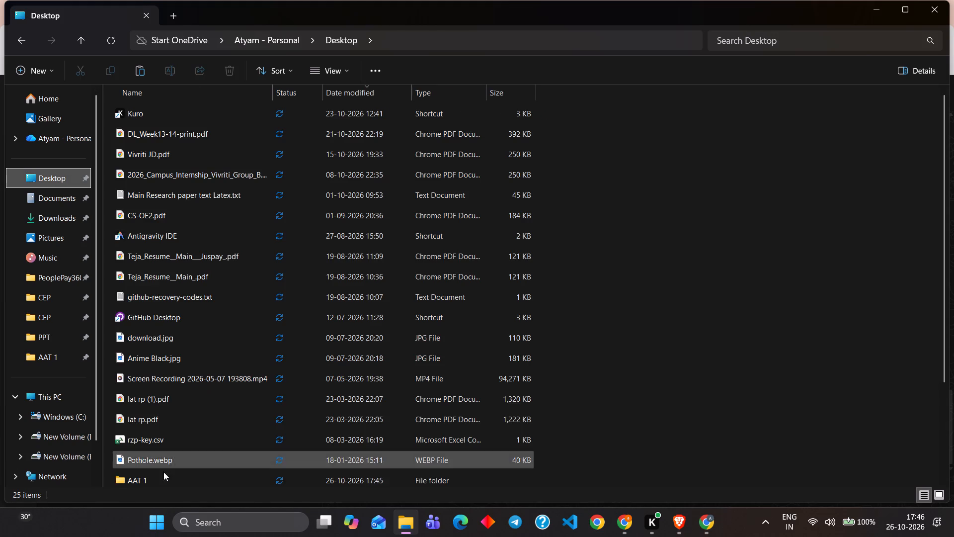
double_click(157, 481)
key("ctrl+v")
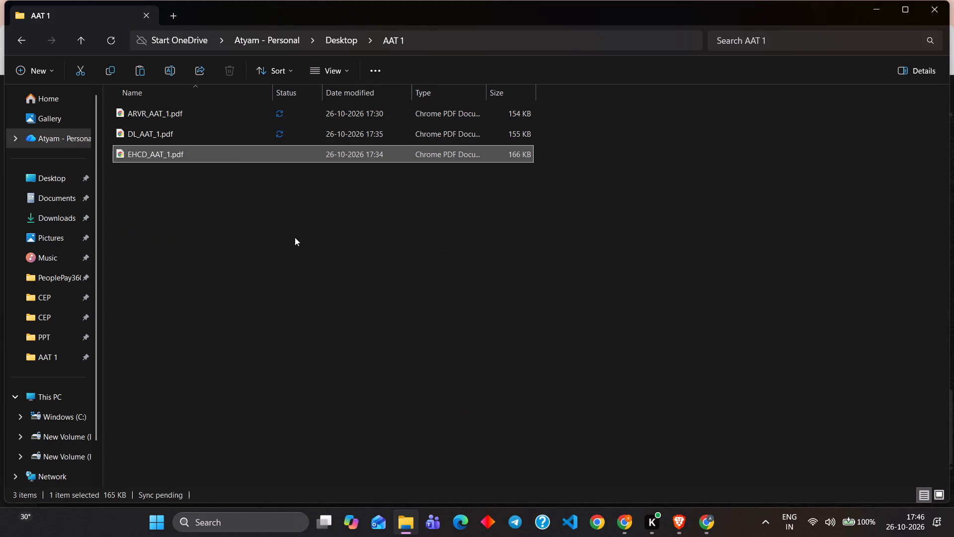
Open LM_AAT_1.docx from Sem 7 > LM > AAT 1 in Word.
left_click(58, 337)
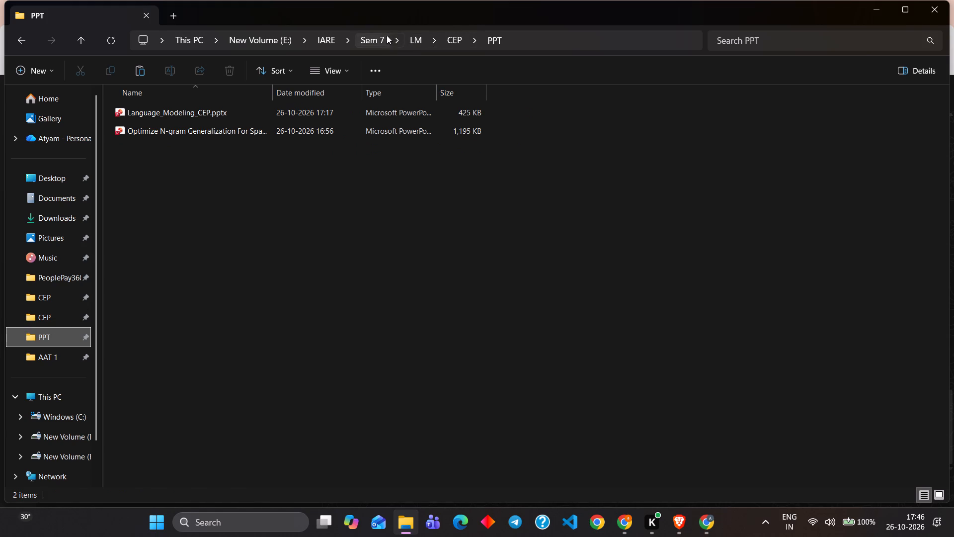
left_click(408, 39)
double_click(172, 114)
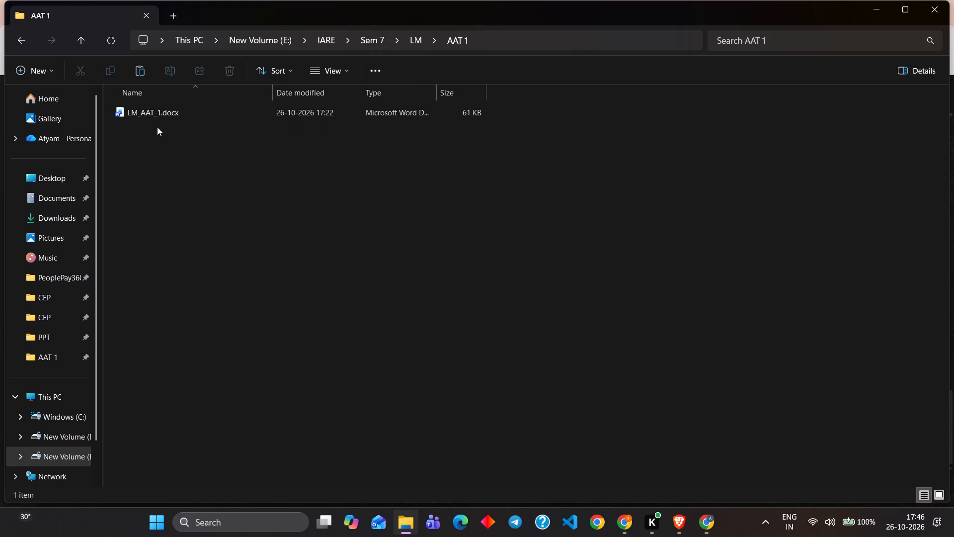
double_click(159, 112)
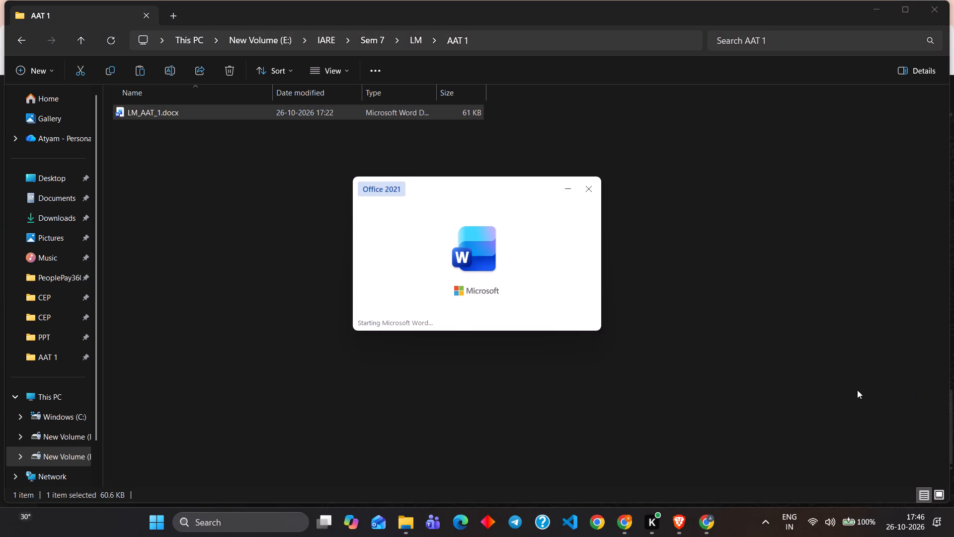
Save the LM_AAT_1 report as a PDF in the LM > AAT 1 folder and close the Word document.
scroll(649, 375, "down", 3)
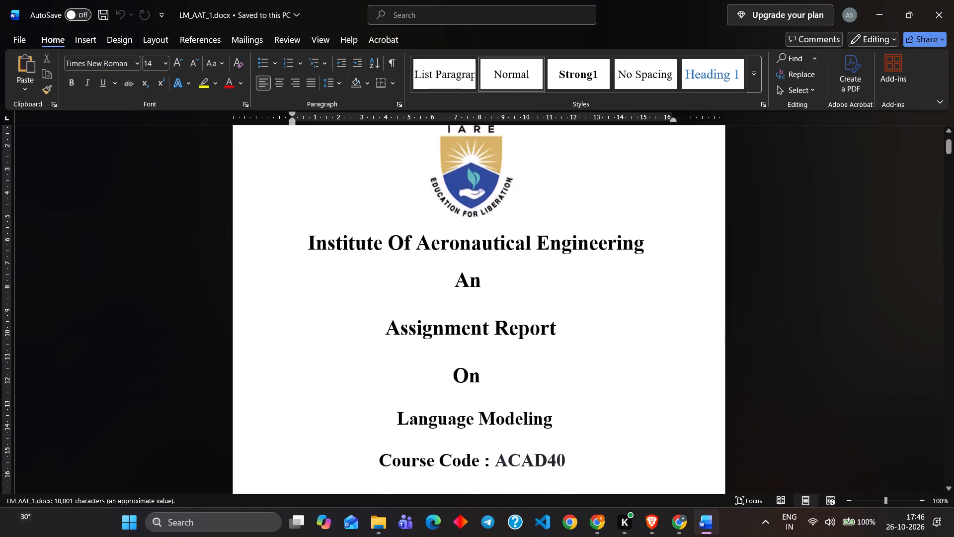
scroll(649, 375, "down", 6)
left_click(7, 44)
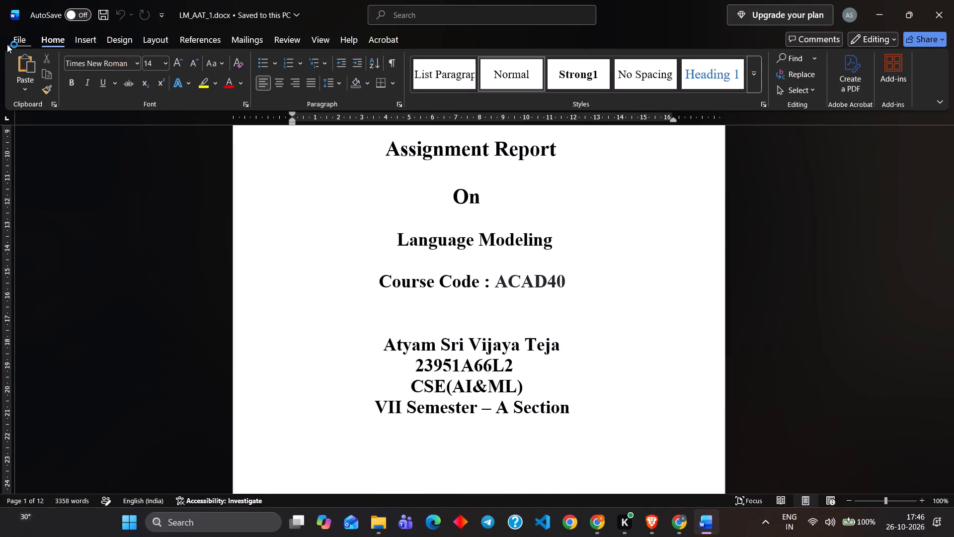
left_click(52, 200)
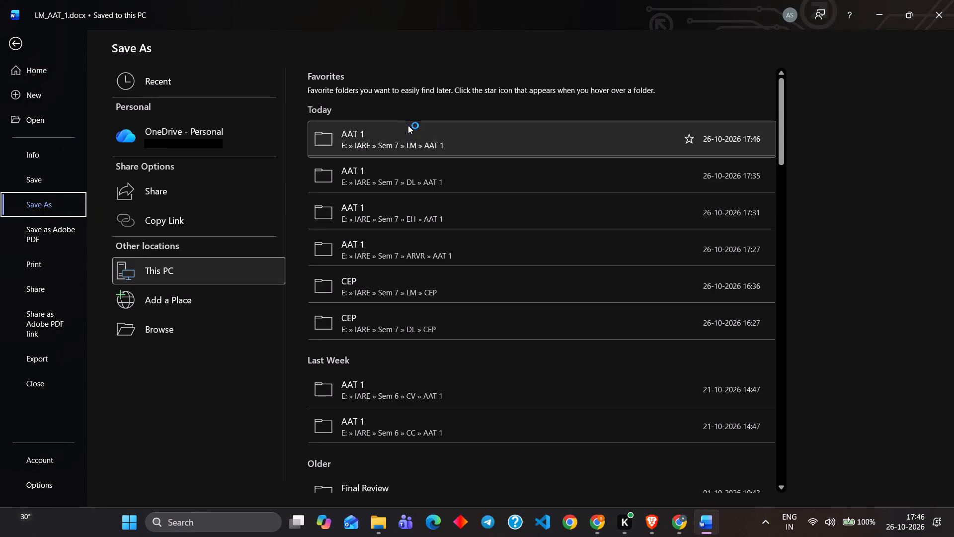
left_click(374, 142)
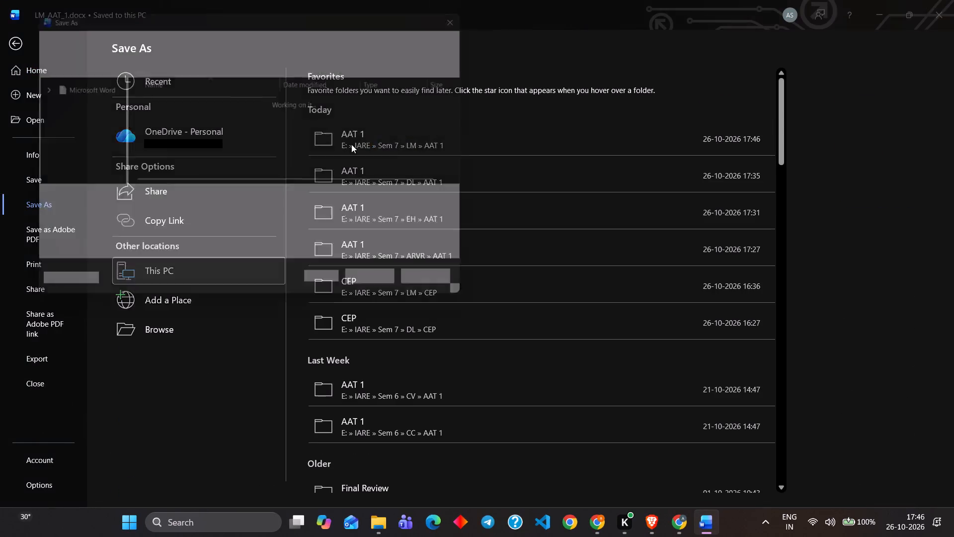
left_click(169, 218)
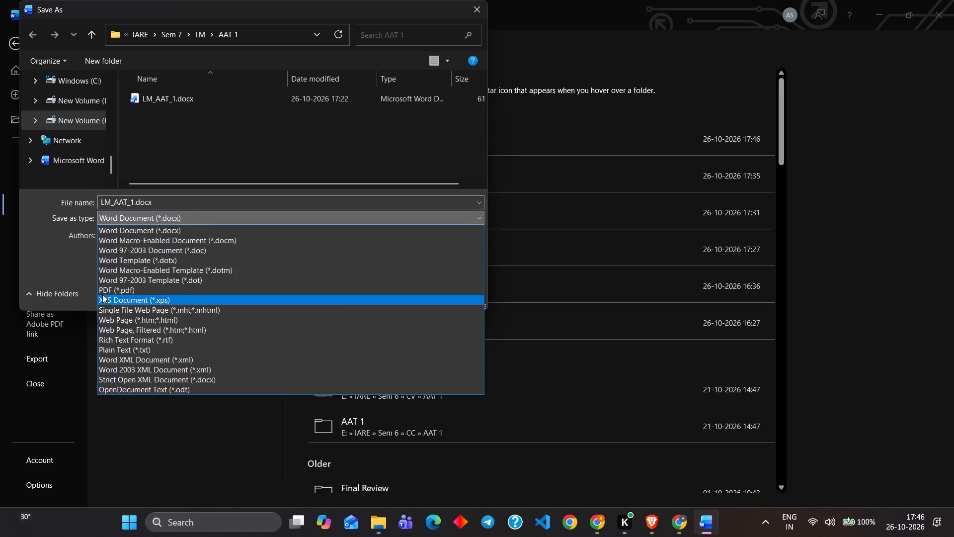
left_click(108, 288)
left_click(400, 322)
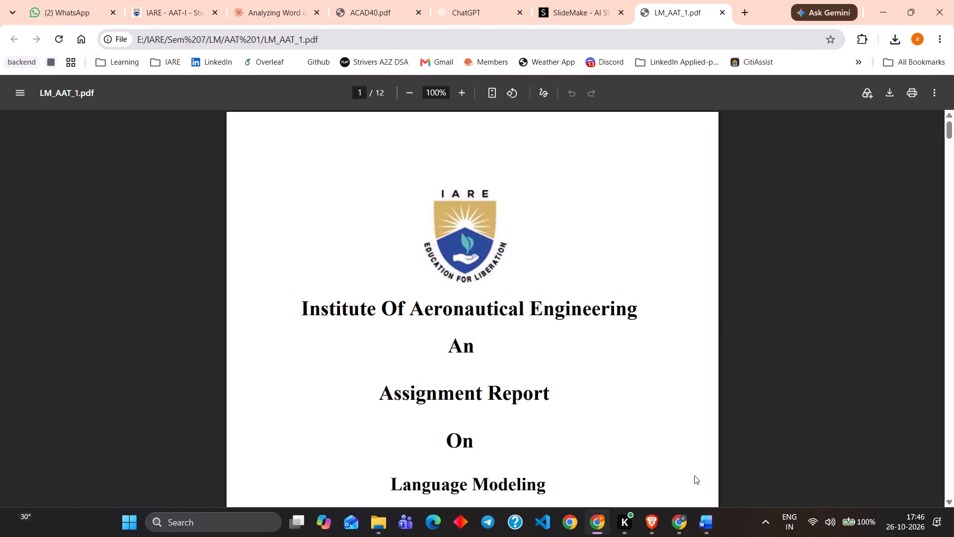
left_click(369, 522)
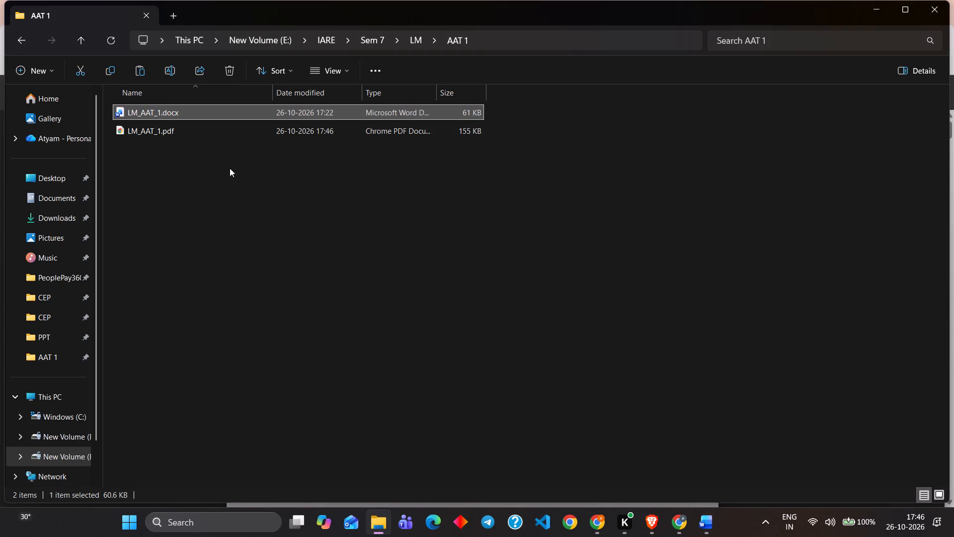
left_click(701, 519)
left_click(953, 0)
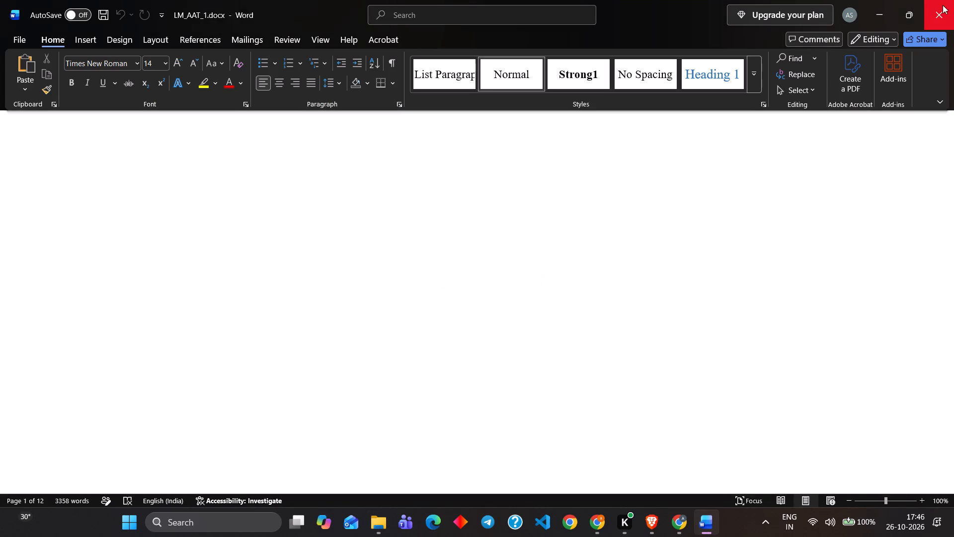
Copy LM_AAT_1.pdf from Sem 7 > LM > AAT 1 into the Desktop's AAT 1 folder.
left_click(187, 134)
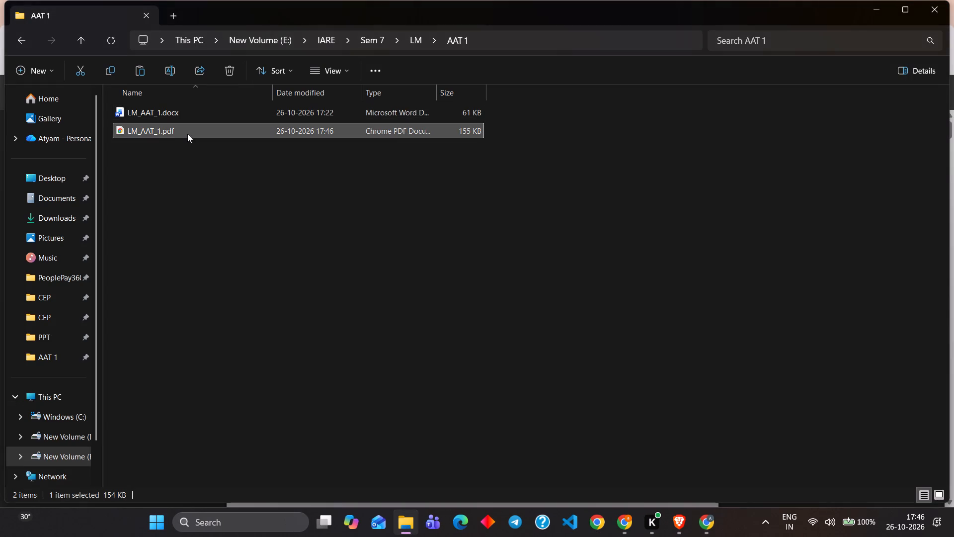
key("ctrl+c")
left_click(57, 177)
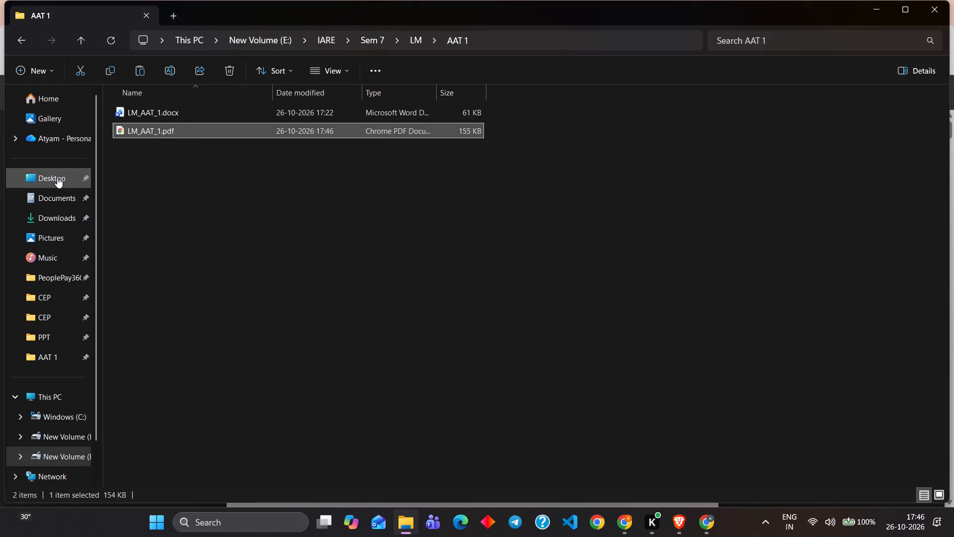
double_click(143, 474)
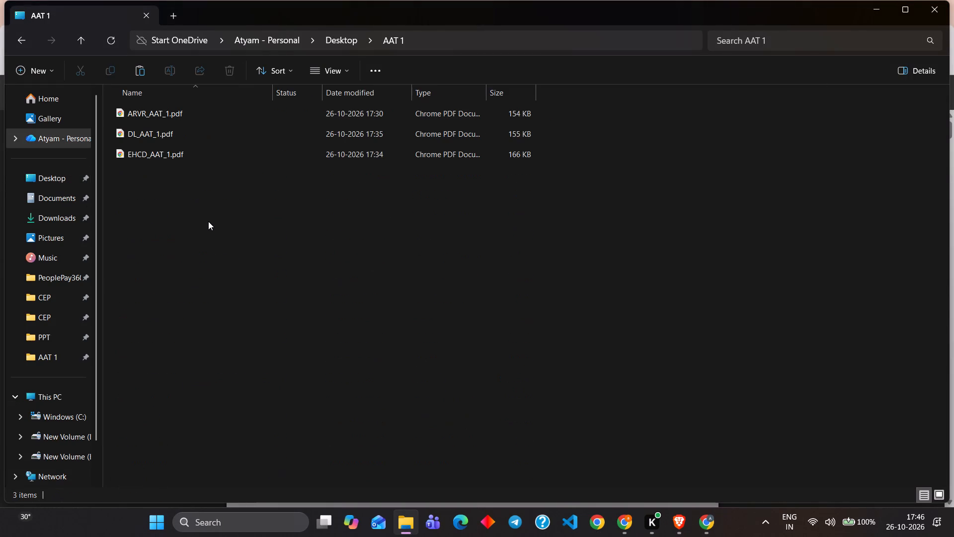
key("ctrl+v")
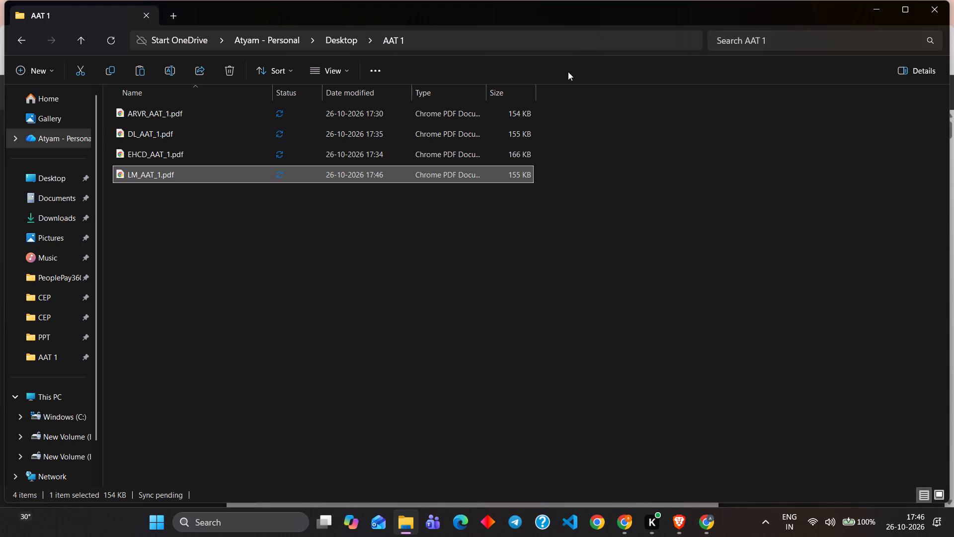
Open DL_AAT_1.pdf from the Desktop's AAT 1 folder to check the report, close it and return to the folder.
double_click(219, 126)
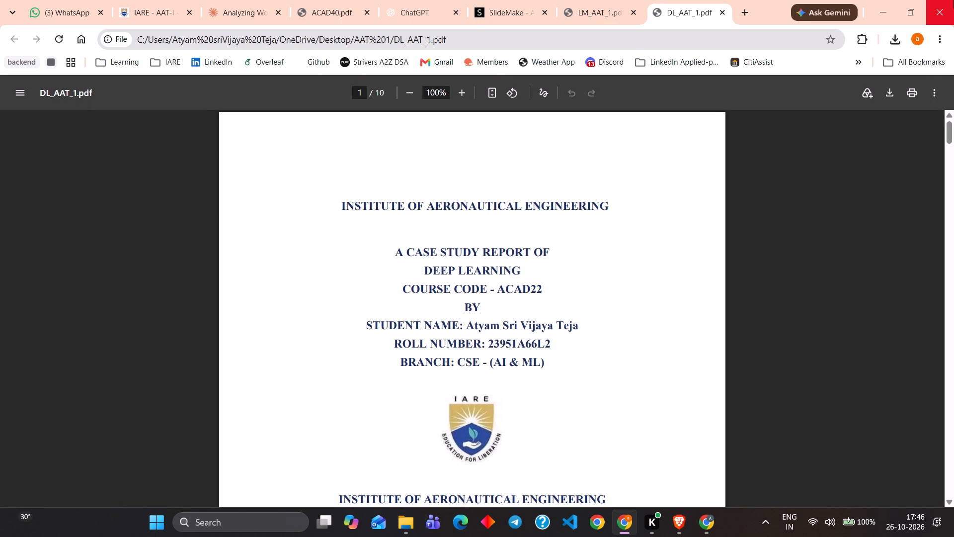
left_click(722, 12)
key("alt+Tab")
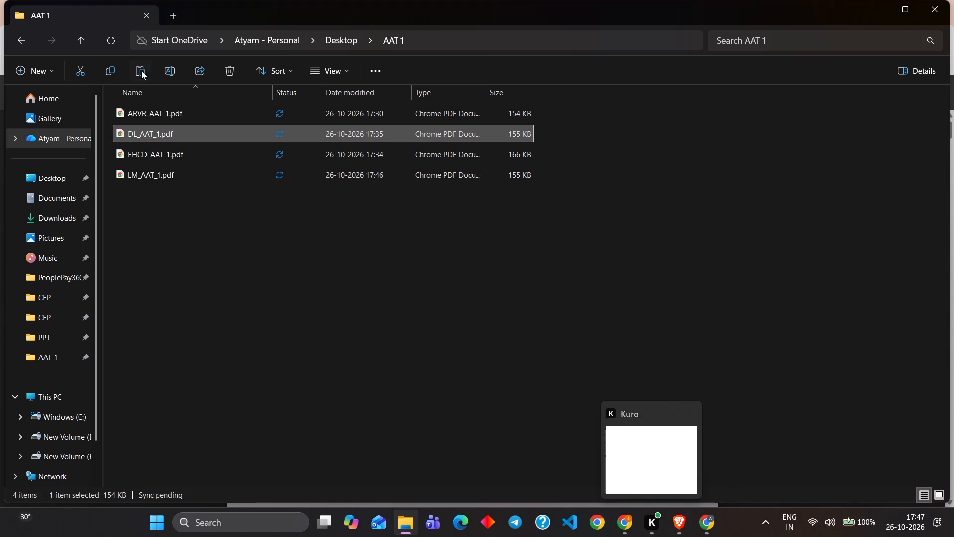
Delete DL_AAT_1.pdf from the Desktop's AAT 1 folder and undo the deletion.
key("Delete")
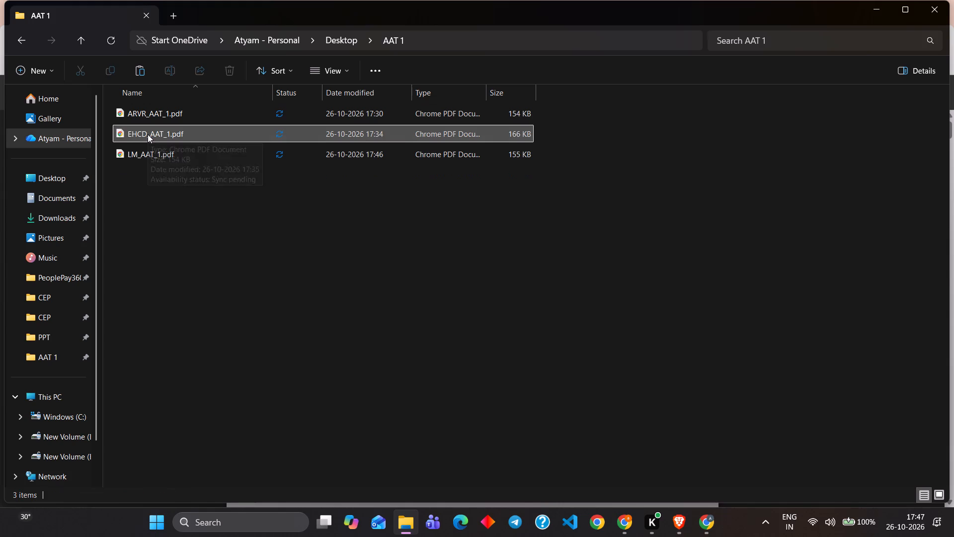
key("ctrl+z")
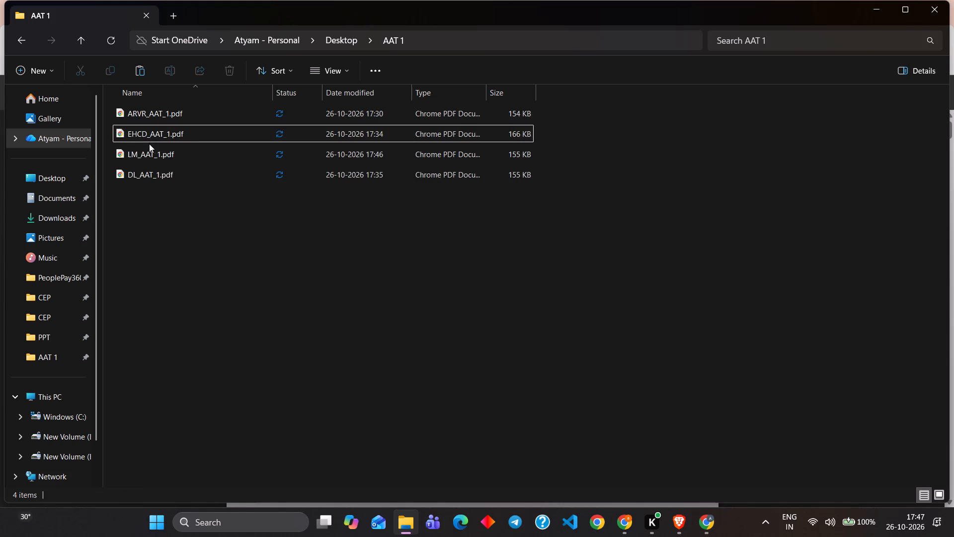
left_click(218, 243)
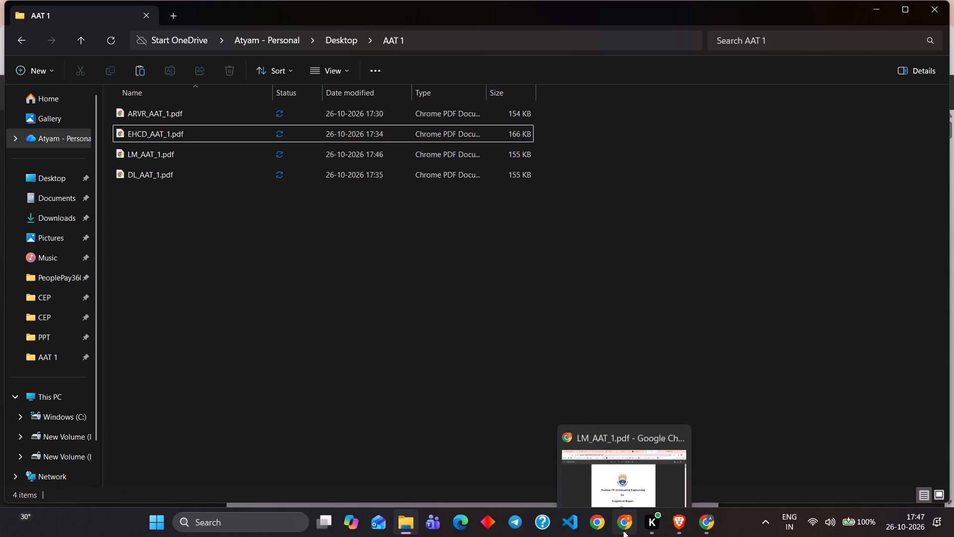
Switch to Chrome to view the open LM_AAT_1.pdf report.
left_click(624, 525)
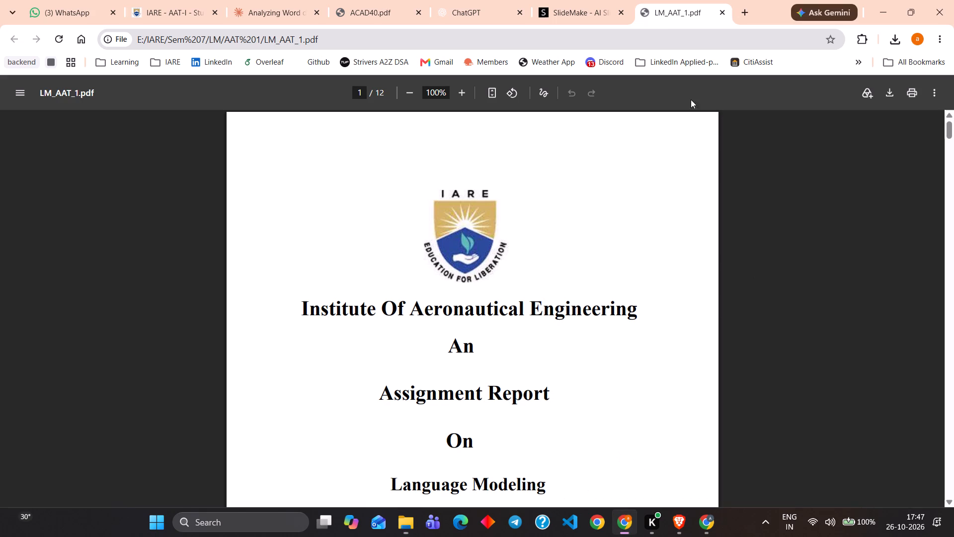